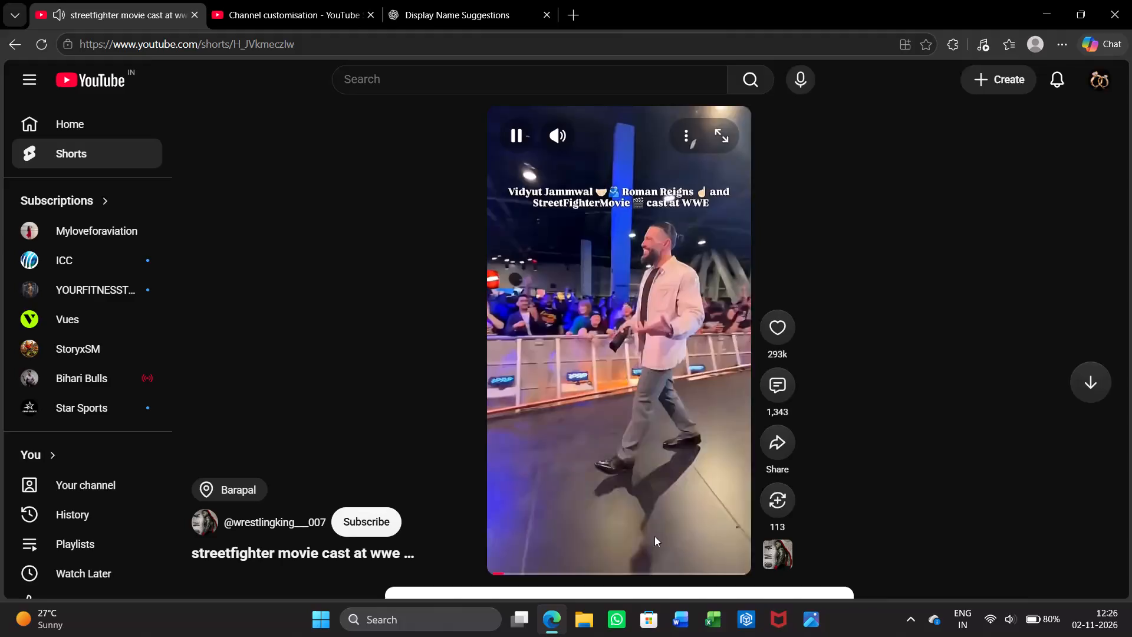
# Skip ahead to about 0:19 in the Street Fighter movie cast Short and watch it.
pyautogui.click(636, 572)
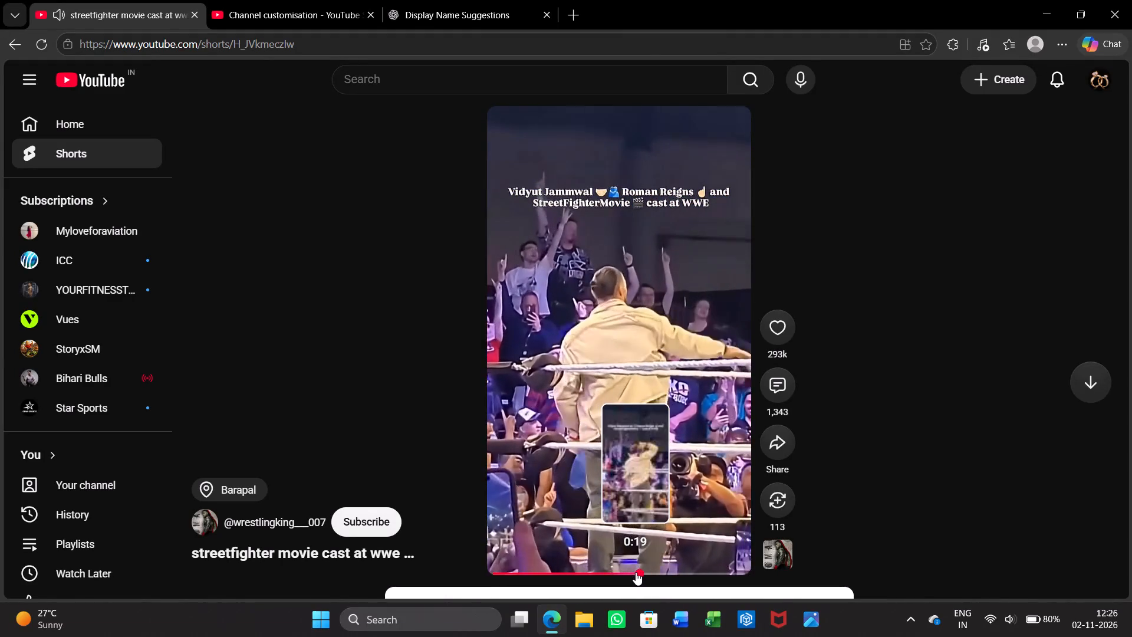
pyautogui.click(630, 572)
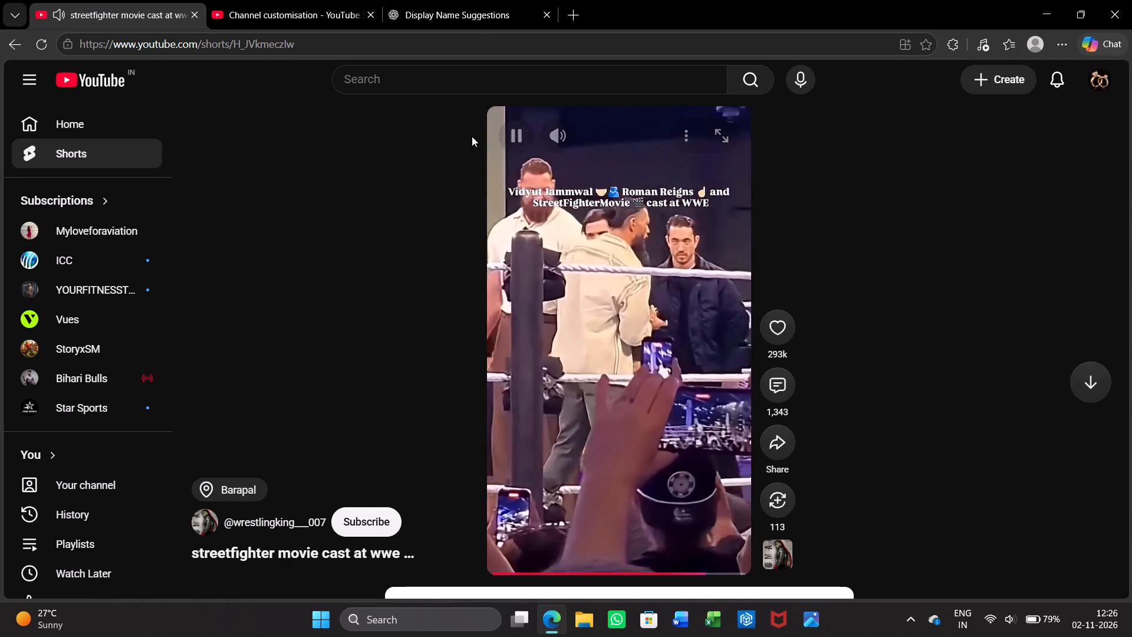
# Go back to the YouTube home feed and look through the recommended Shorts and videos.
pyautogui.hscroll(7, 381, 271)
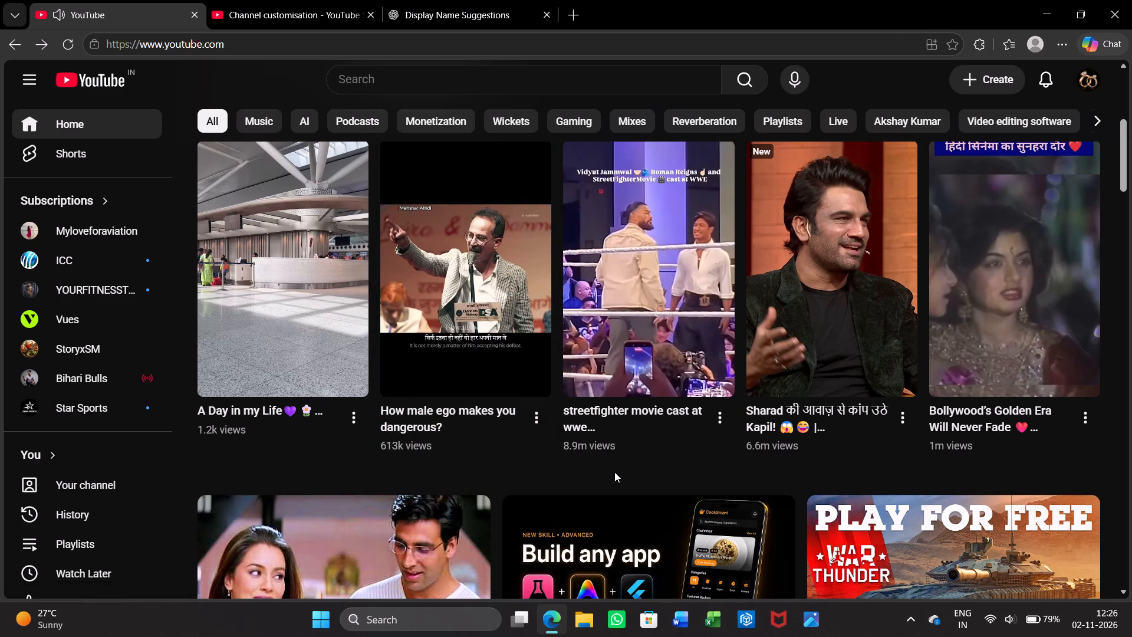
pyautogui.scroll(-1, 614, 472)
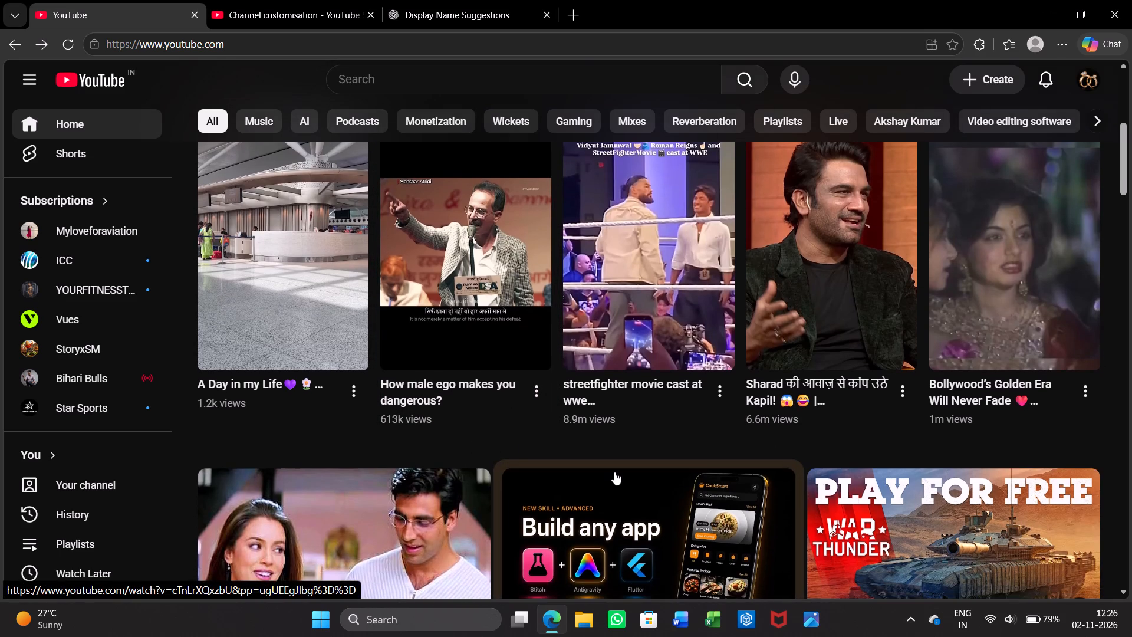
pyautogui.scroll(-1, 624, 487)
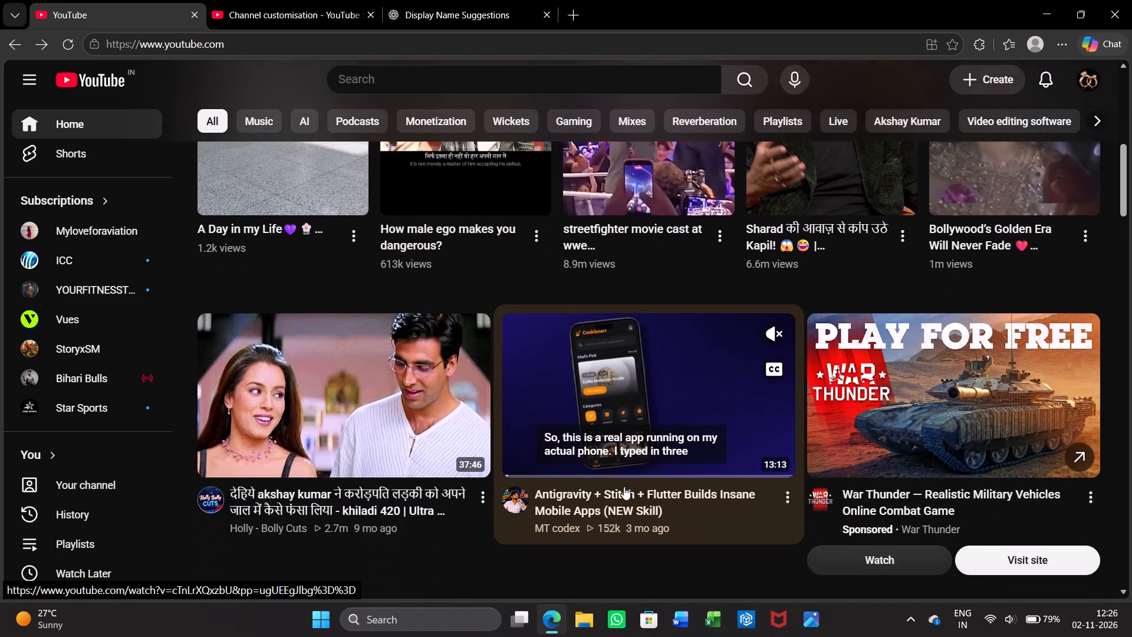
pyautogui.scroll(1, 624, 487)
pyautogui.scroll(1, 998, 310)
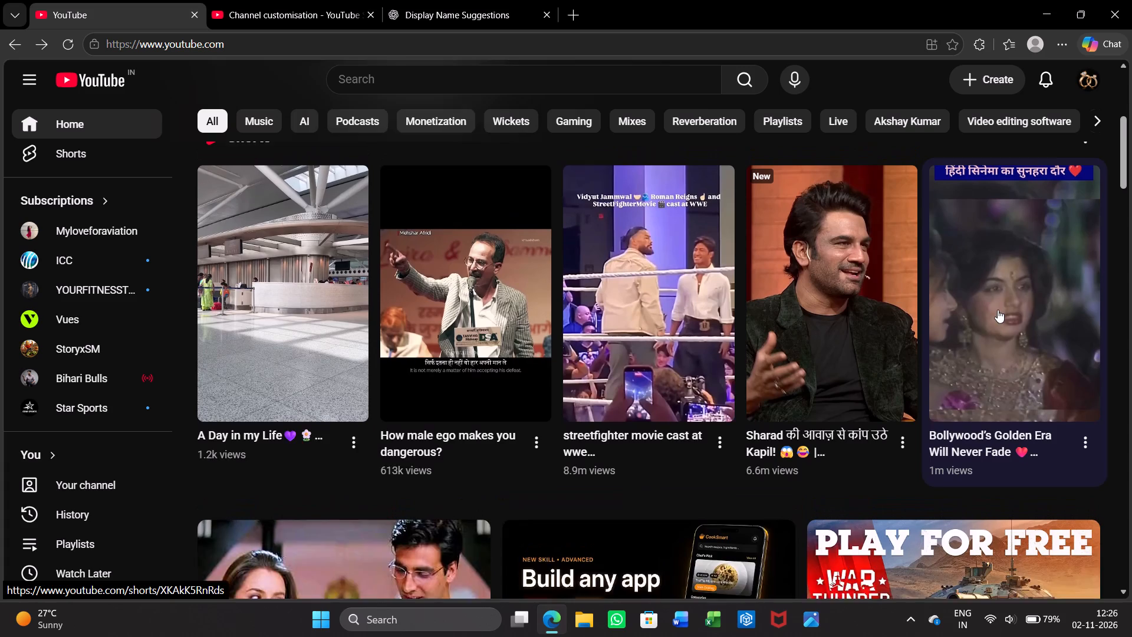
pyautogui.scroll(1, 998, 310)
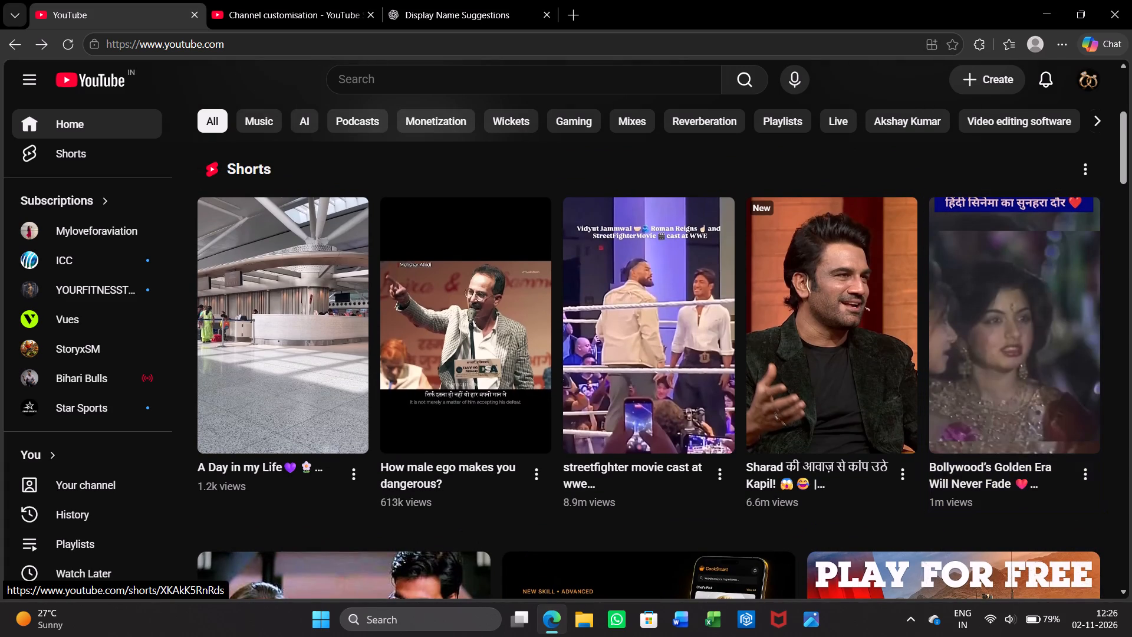
pyautogui.scroll(-2, 998, 310)
pyautogui.scroll(-1, 735, 383)
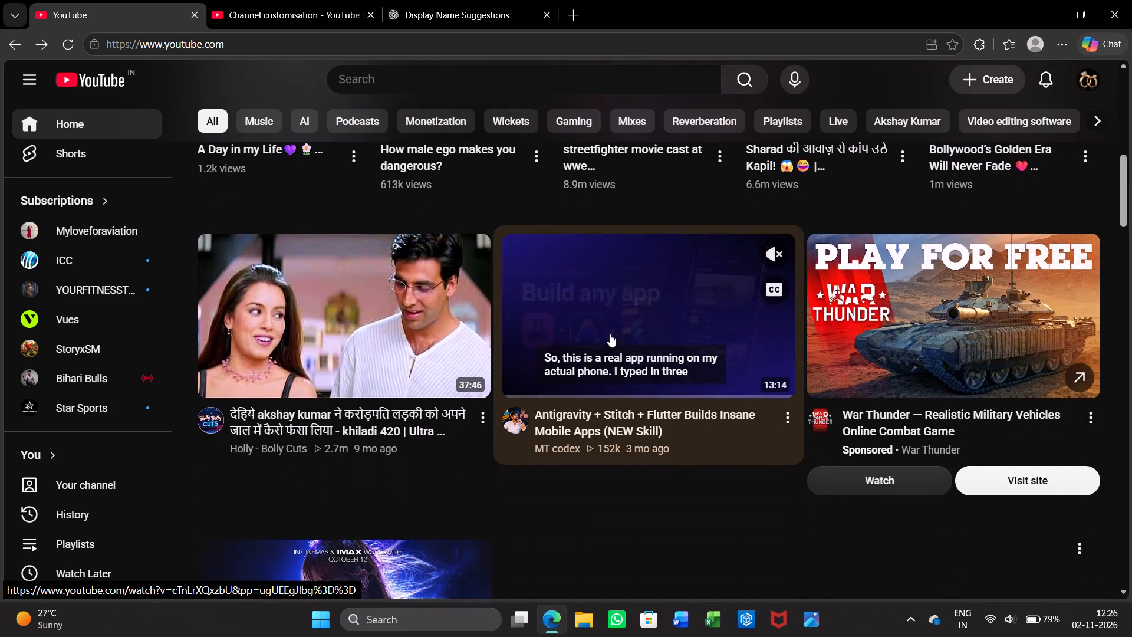
# Unmute the "Antigravity + Stitch + Flutter" video preview, then open the MT codex channel and read its full description.
pyautogui.click(771, 253)
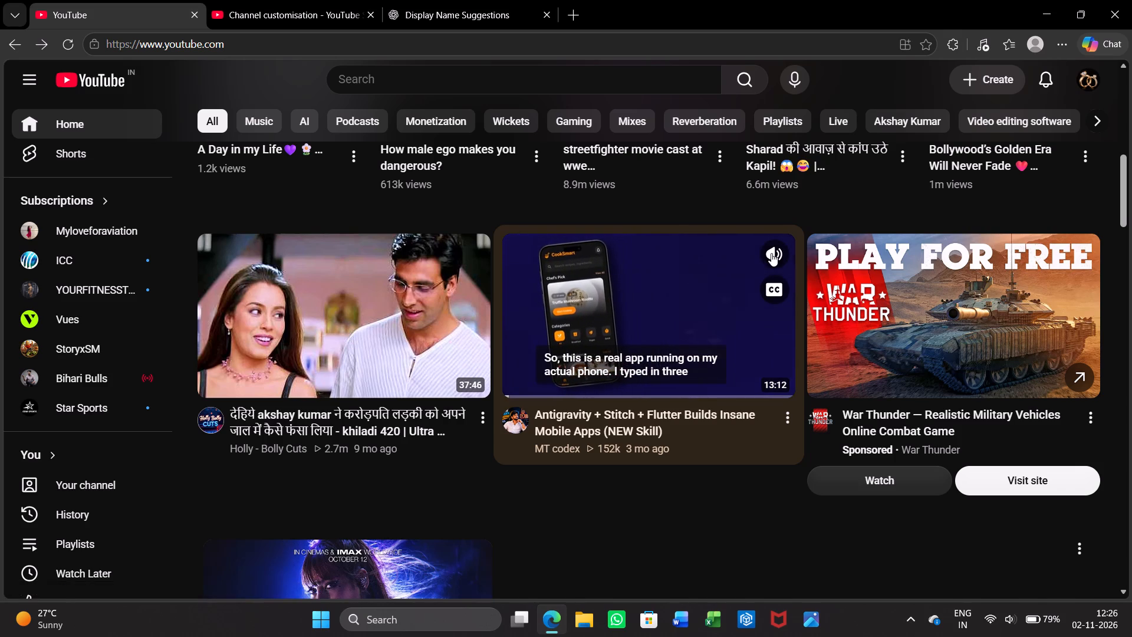
pyautogui.click(512, 418)
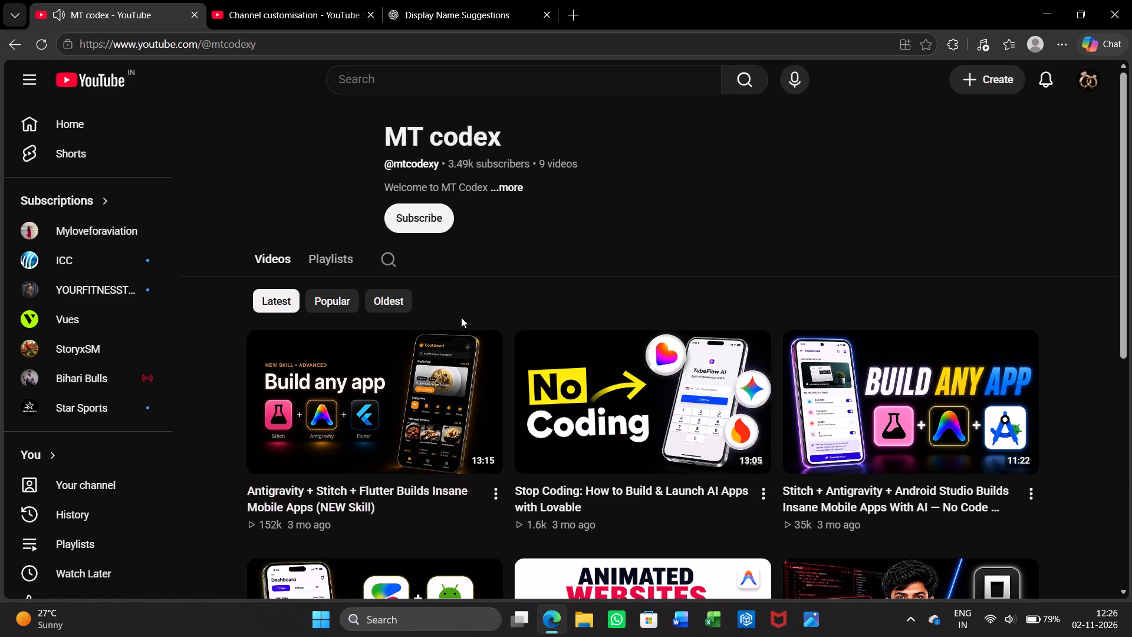
pyautogui.click(507, 183)
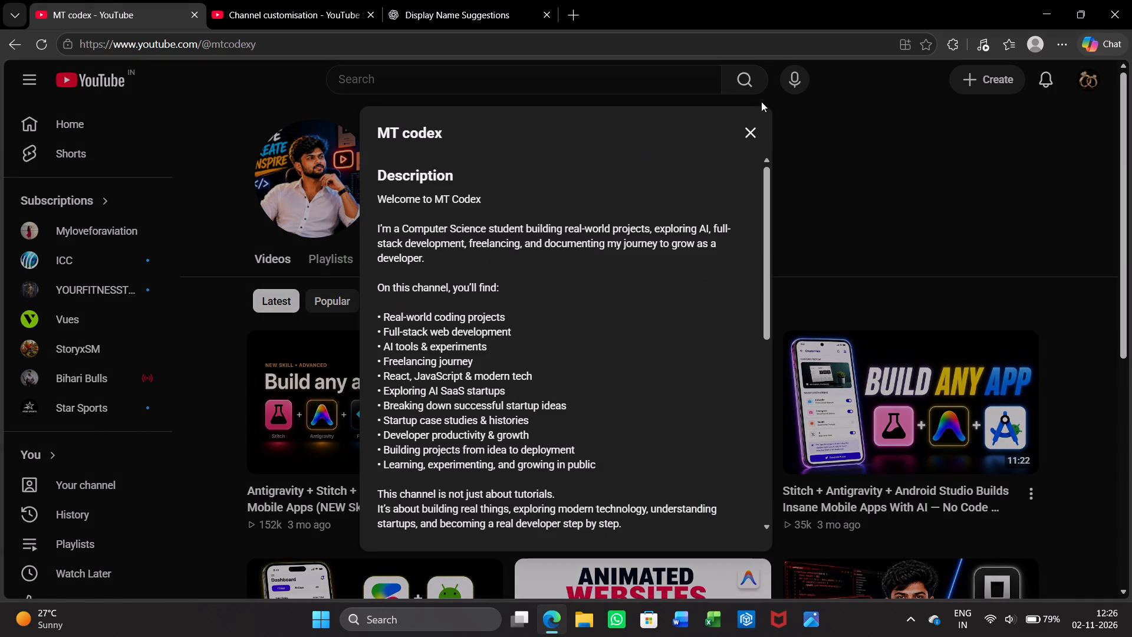
pyautogui.click(835, 177)
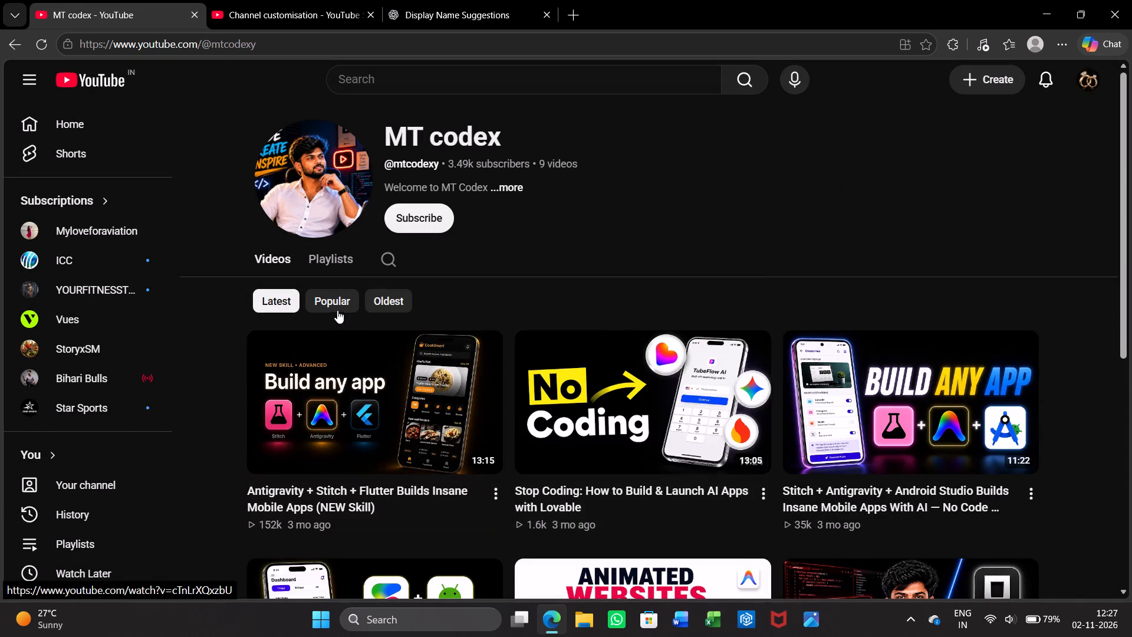
# Sort the MT codex channel's videos by Popular and look through them.
pyautogui.click(337, 297)
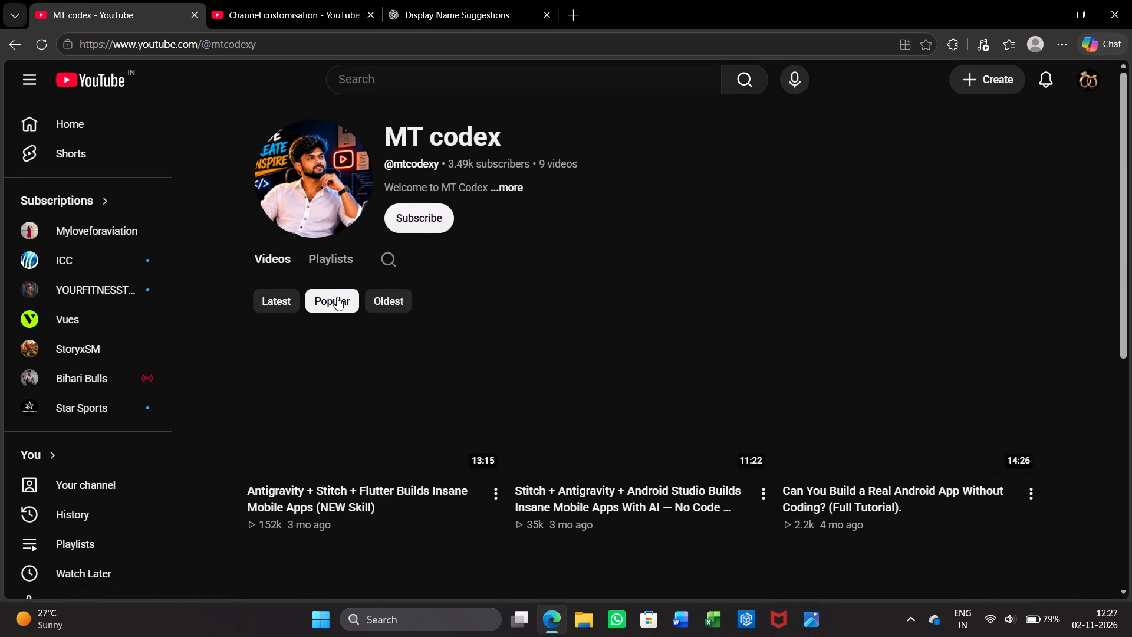
pyautogui.scroll(-1, 337, 297)
# Return to the YouTube home feed and browse further down through the recommended videos.
pyautogui.hscroll(6, 337, 297)
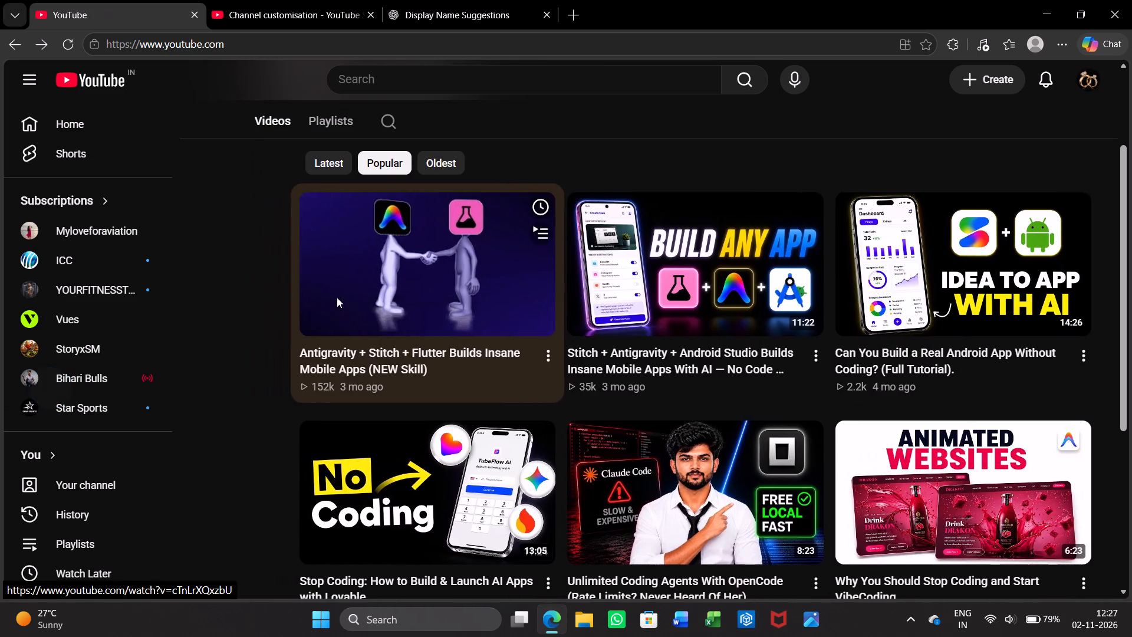
pyautogui.scroll(-2, 337, 297)
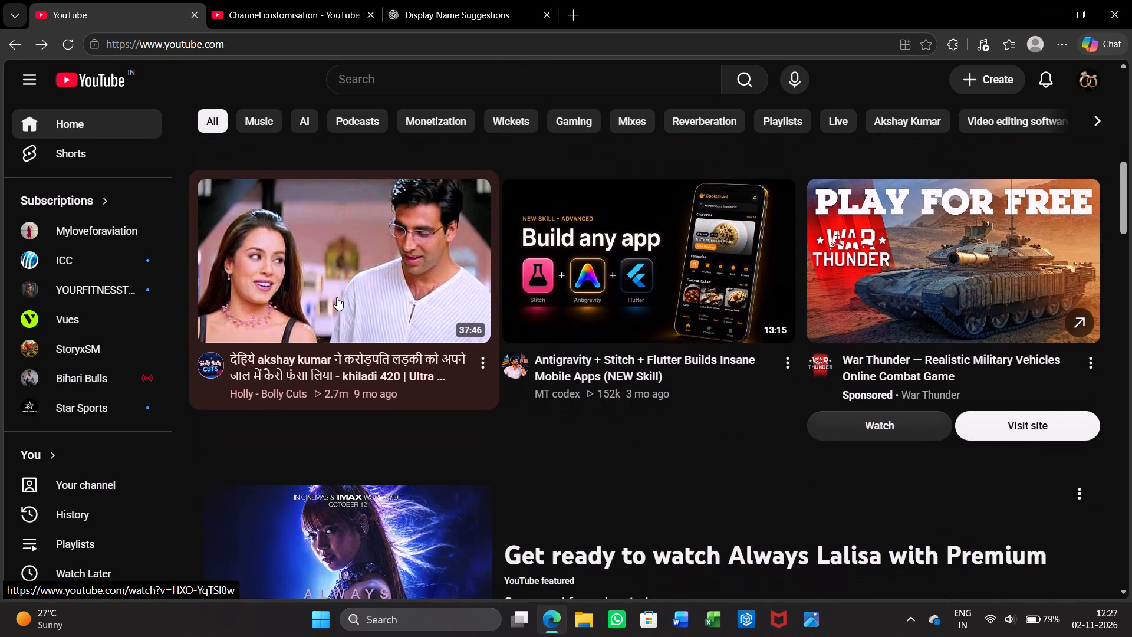
pyautogui.scroll(-3, 337, 297)
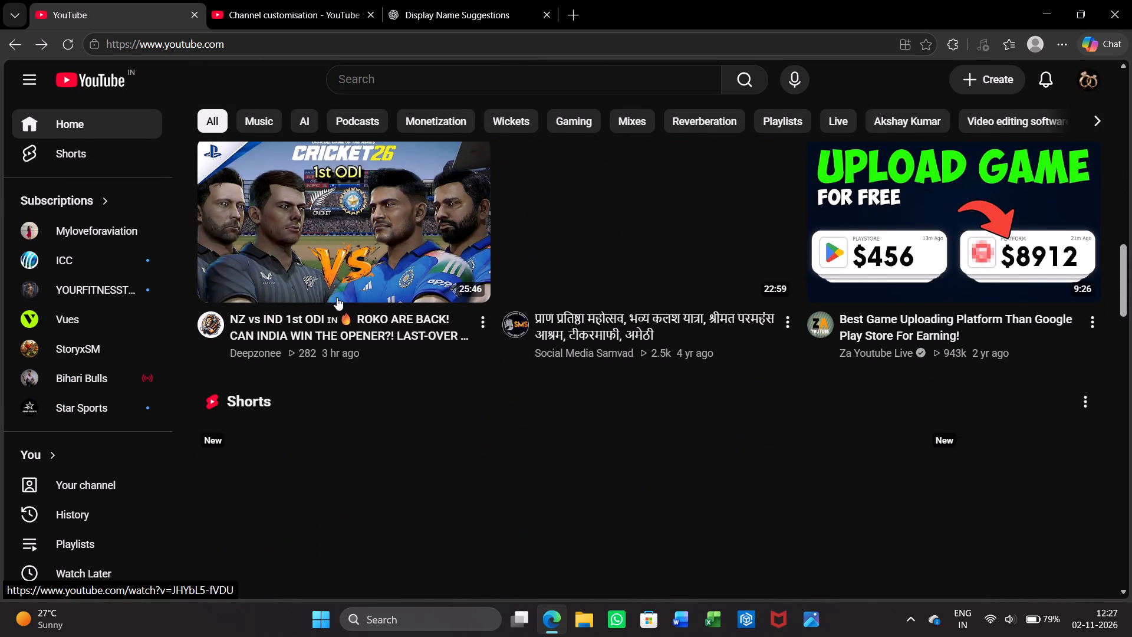
pyautogui.scroll(-1, 337, 297)
pyautogui.scroll(2, 337, 297)
pyautogui.scroll(-1, 337, 297)
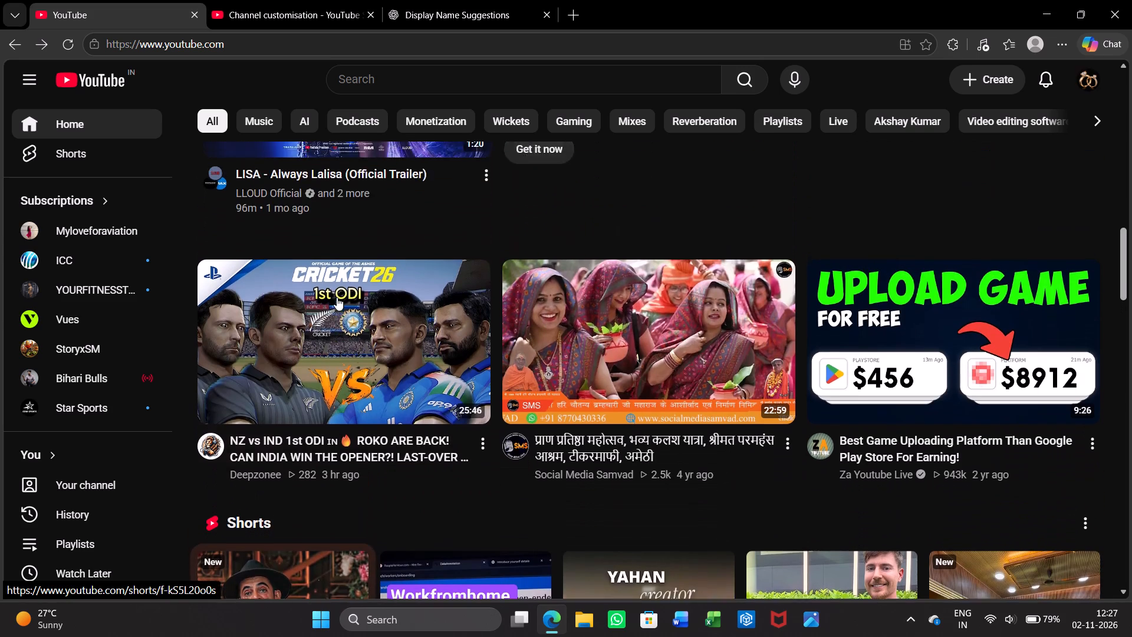
pyautogui.scroll(-2, 337, 297)
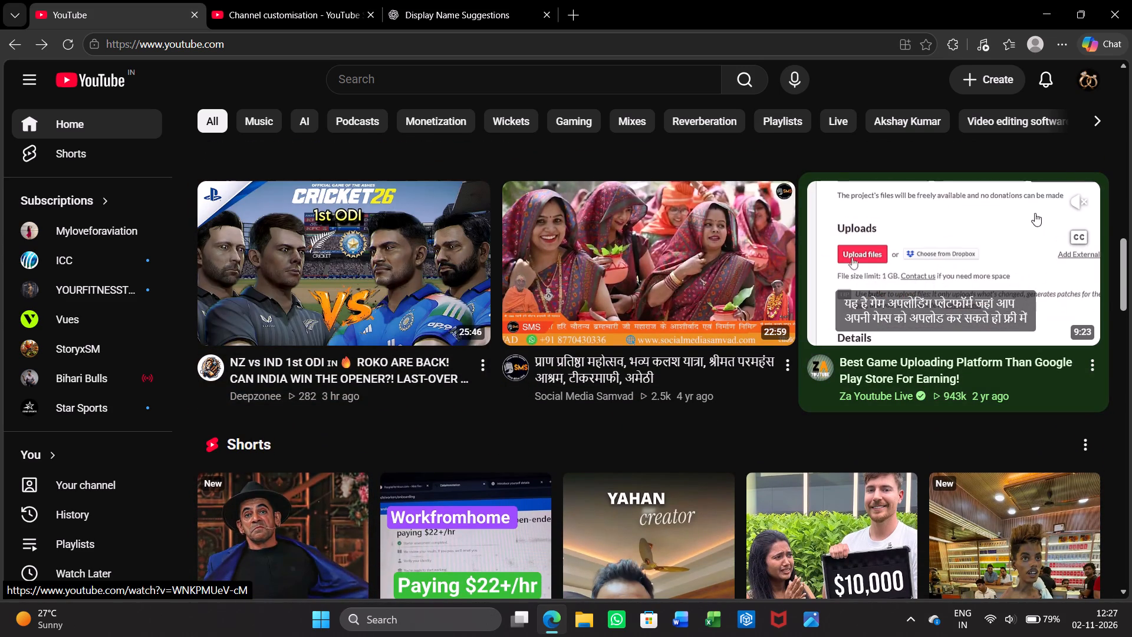
# Preview "Best Game Uploading Platform Than Google Play Store For Earning!" with sound, enlarged, and open the video.
pyautogui.click(1084, 193)
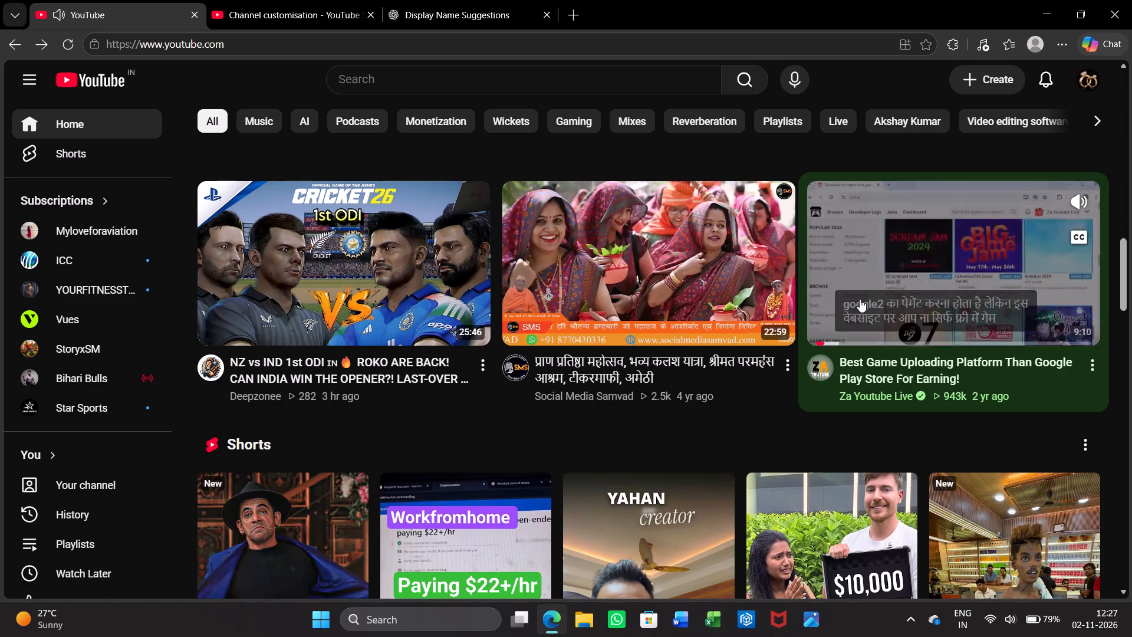
pyautogui.scroll(1, 860, 299)
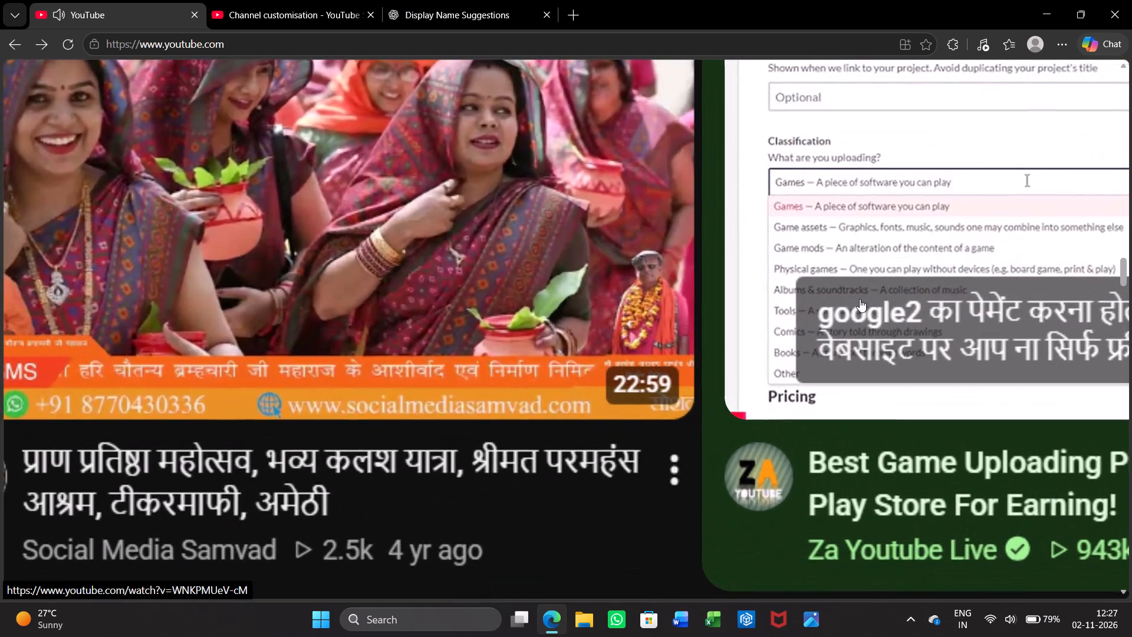
pyautogui.scroll(1, 860, 299)
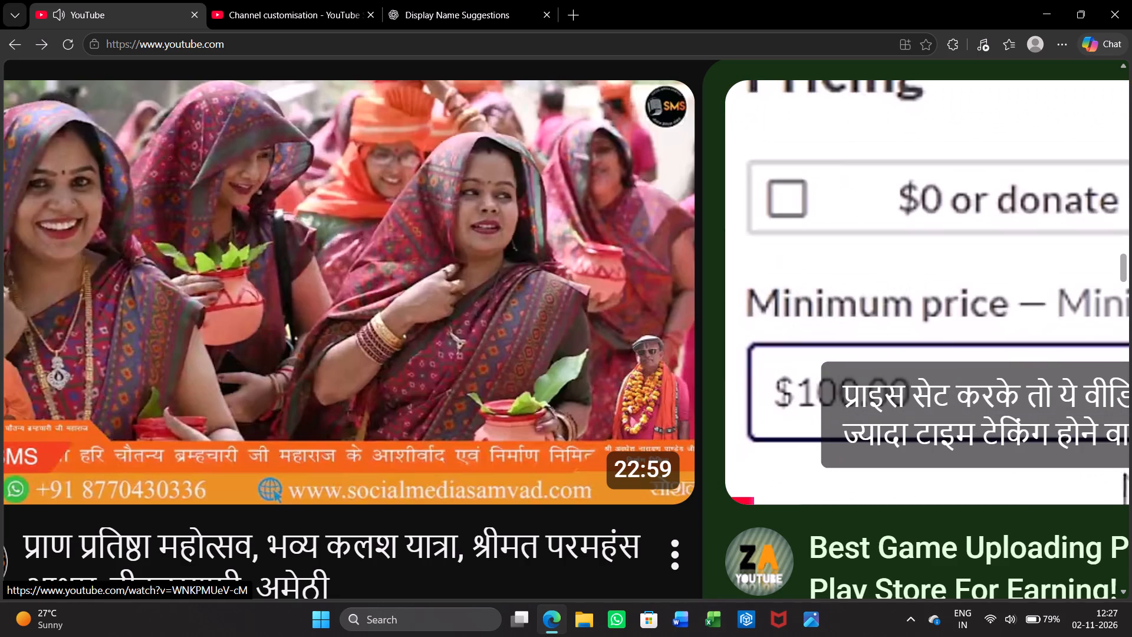
pyautogui.click(860, 299)
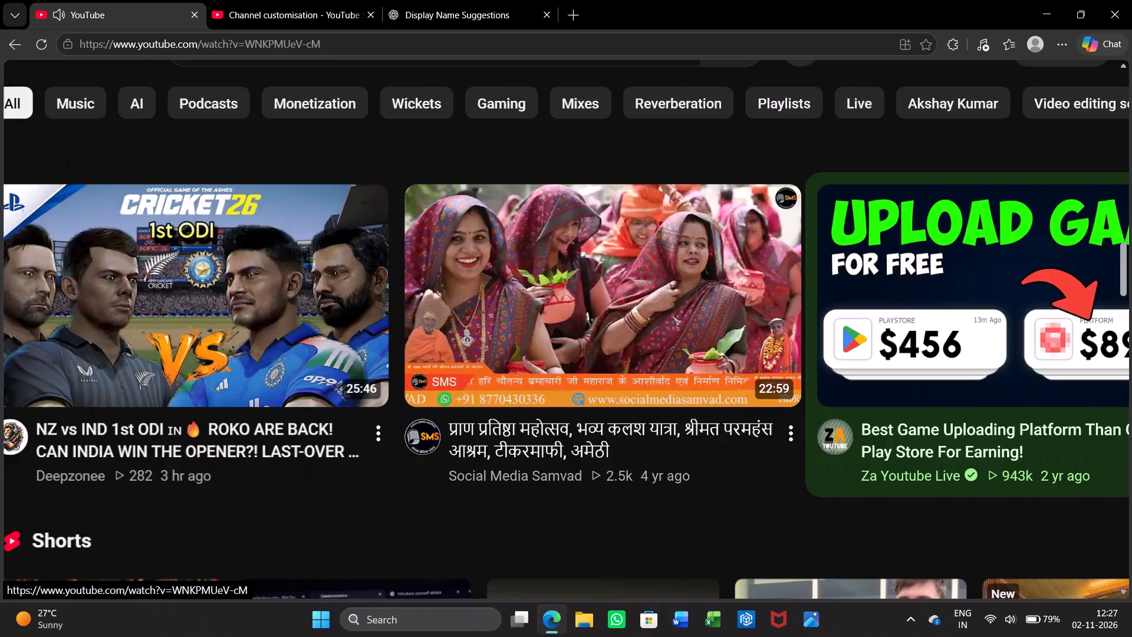
# Open the itch.io website in a new browser tab.
pyautogui.click(571, 9)
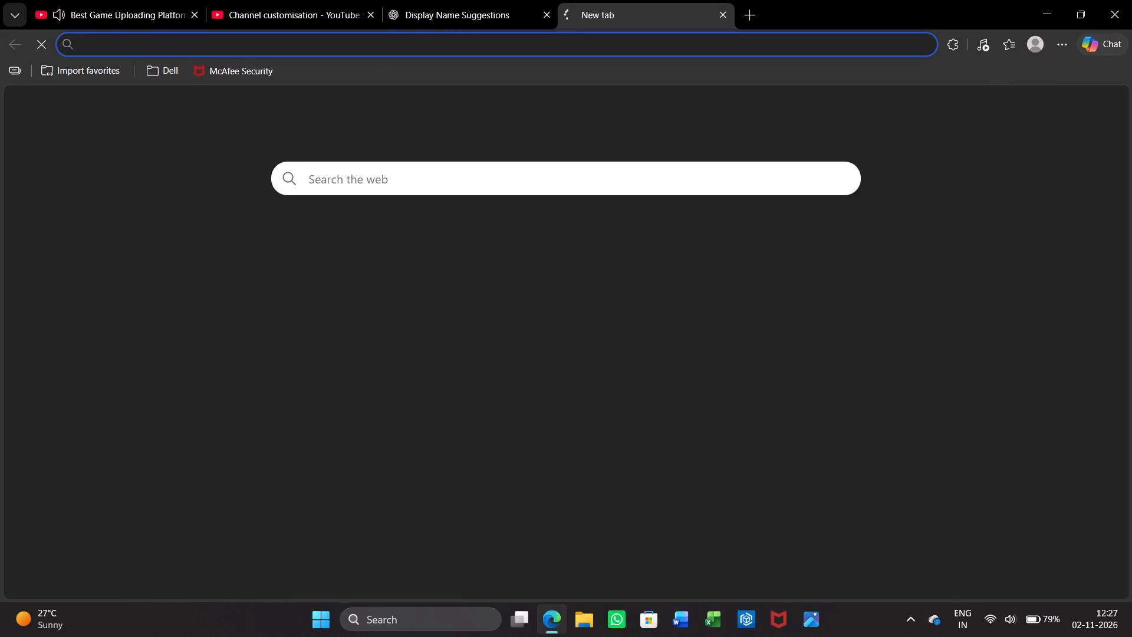
pyautogui.click(528, 41)
pyautogui.write('itch')
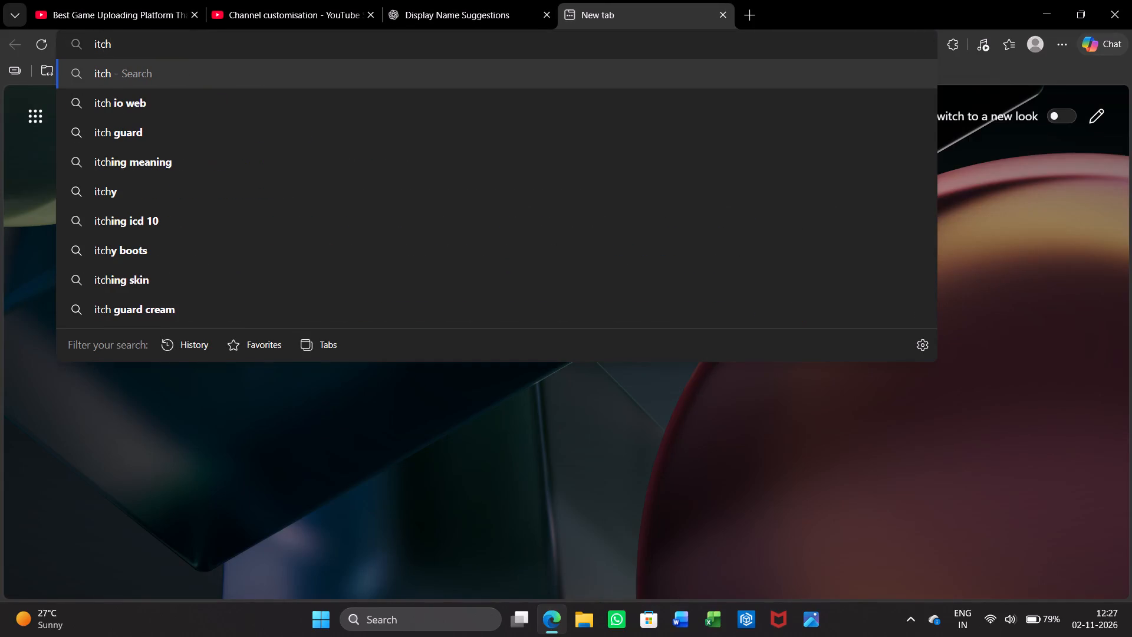
pyautogui.write('.io')
pyautogui.press('Return')
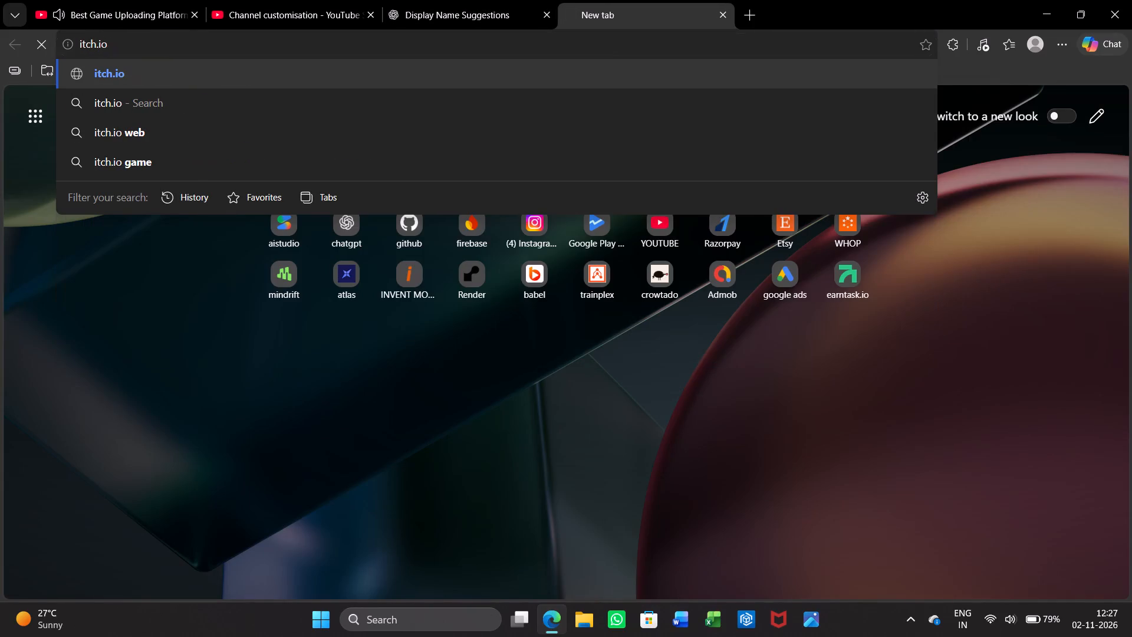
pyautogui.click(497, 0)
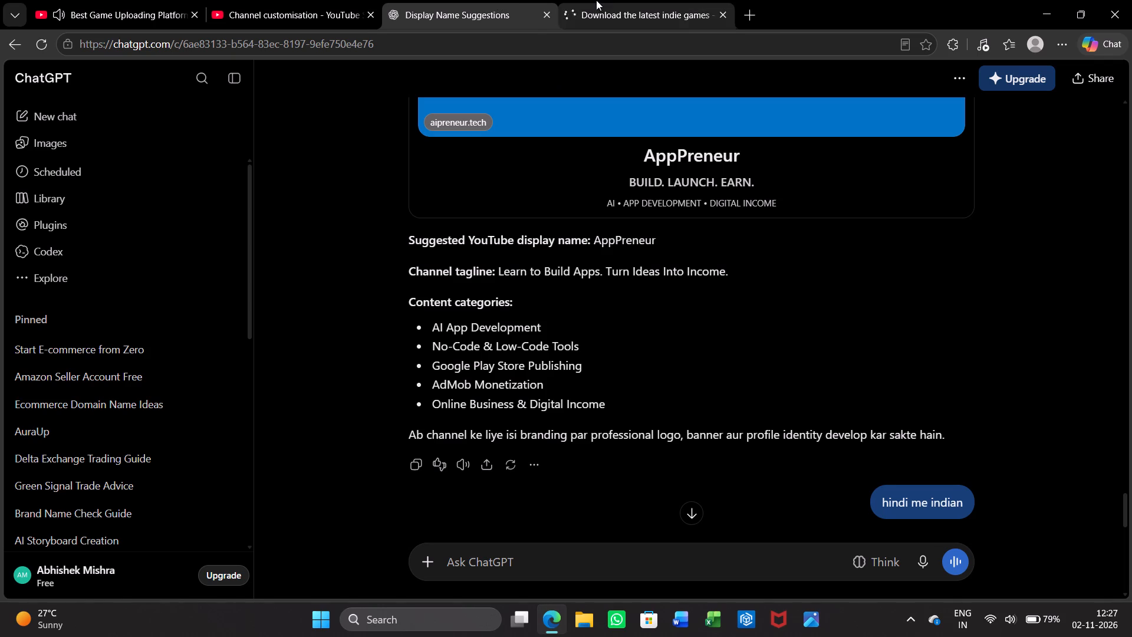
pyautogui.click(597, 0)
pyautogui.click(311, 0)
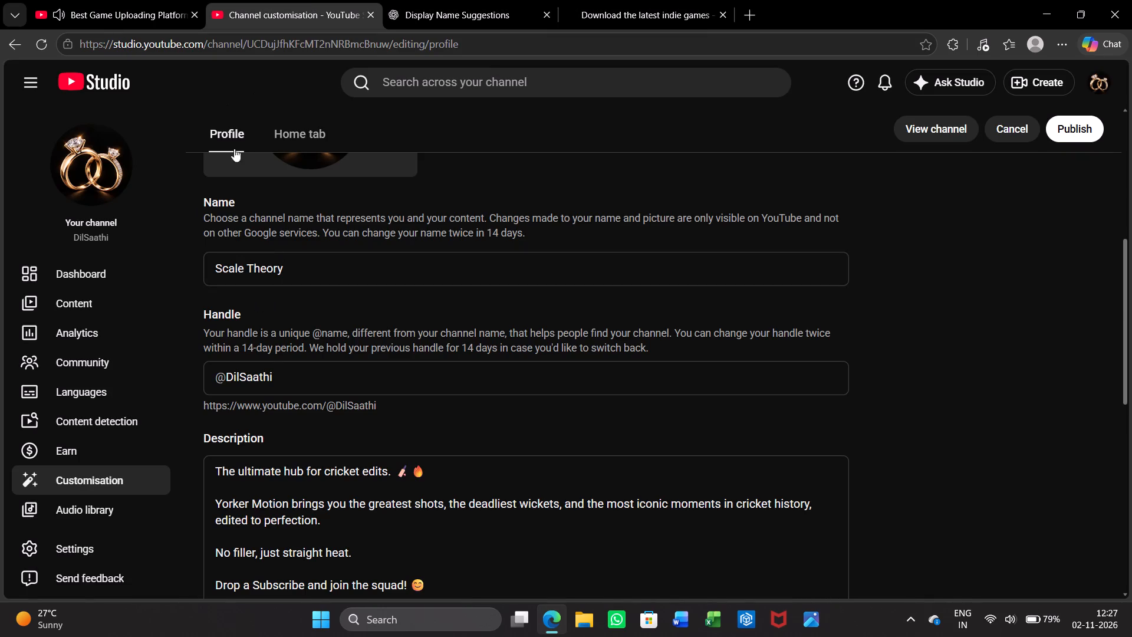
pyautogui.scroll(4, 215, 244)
# Leave the game uploading platform video and go back to the YouTube home feed in its tab.
pyautogui.click(151, 17)
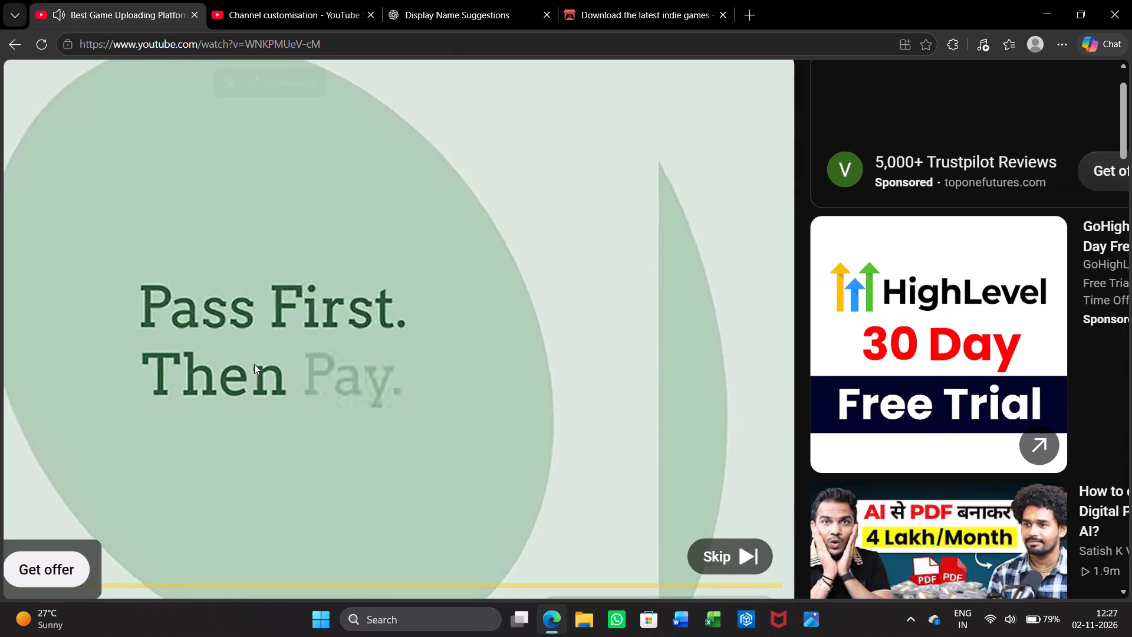
pyautogui.hscroll(14, 254, 364)
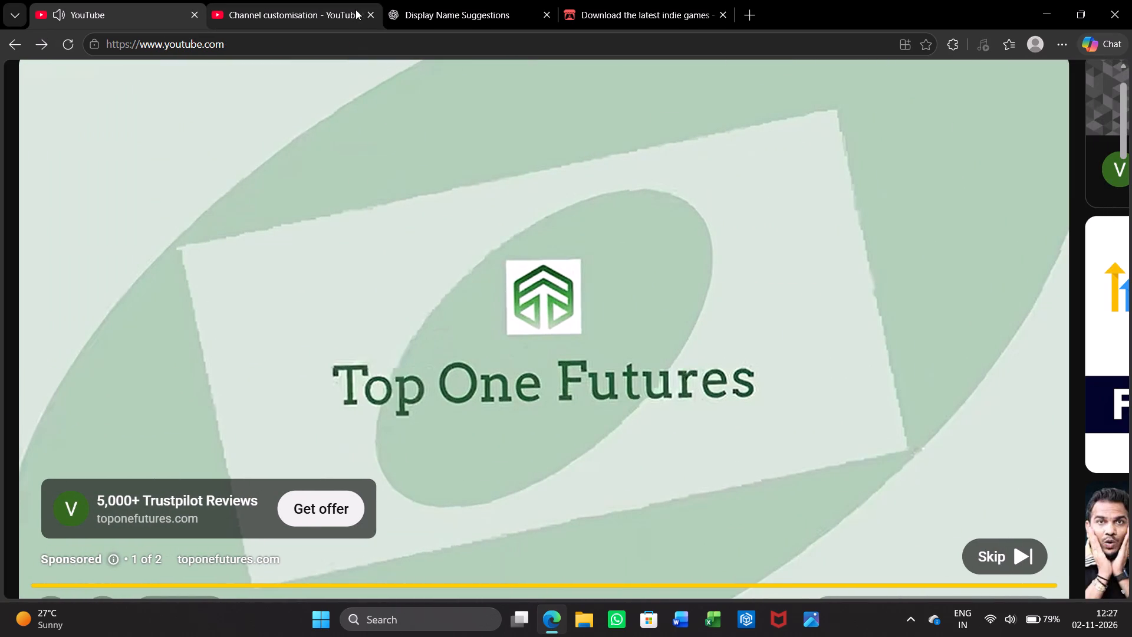
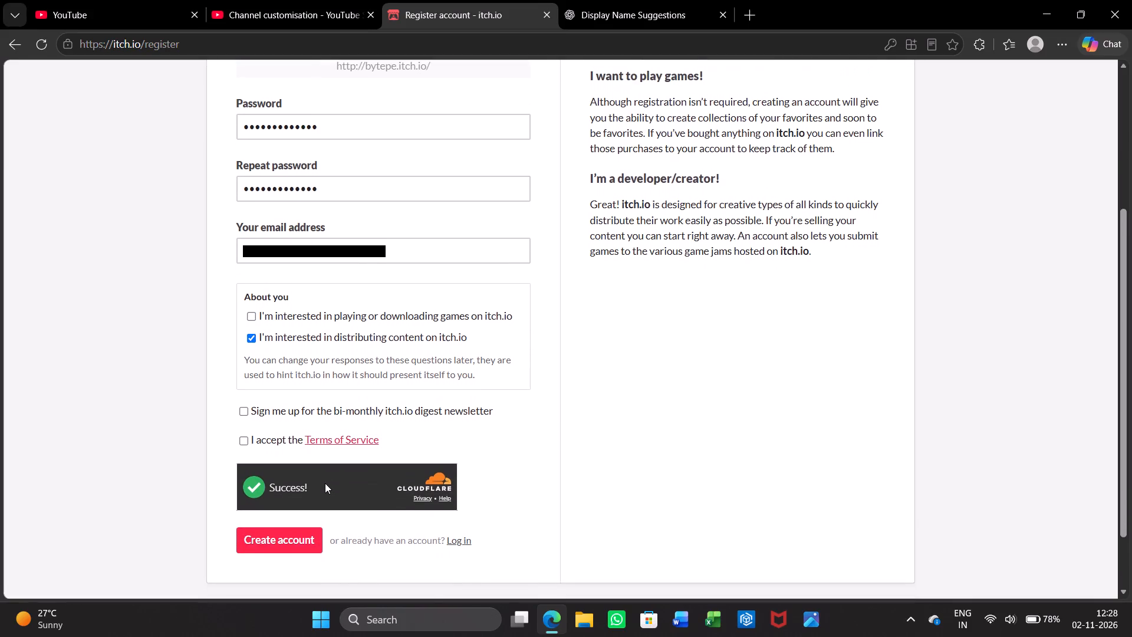
pyautogui.scroll(-1, 325, 483)
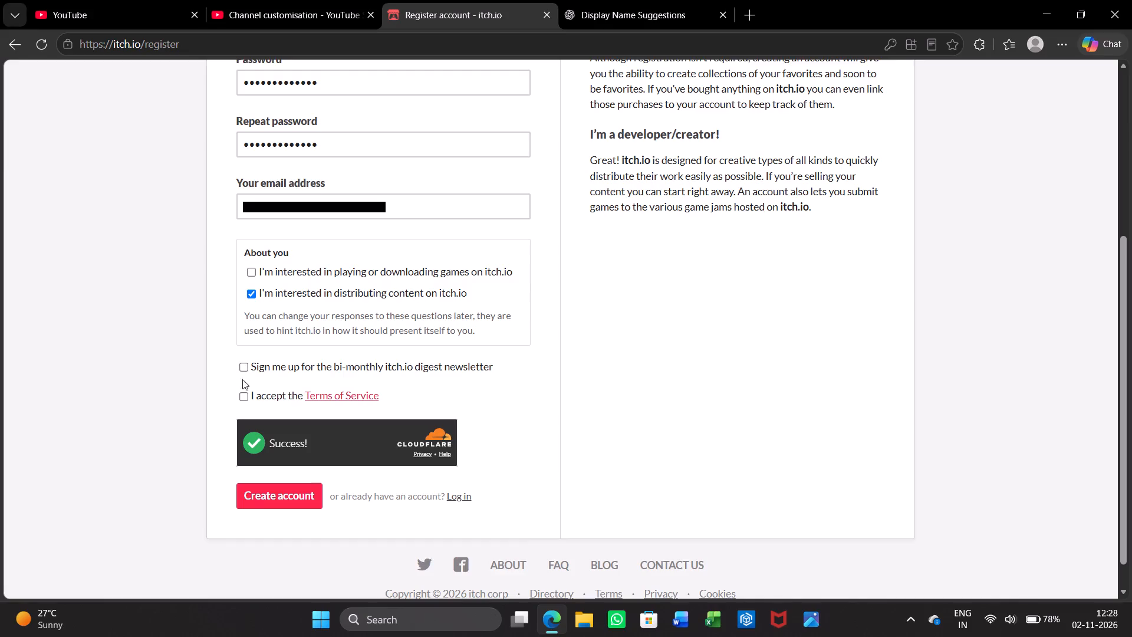
pyautogui.click(246, 406)
pyautogui.click(245, 397)
pyautogui.click(289, 494)
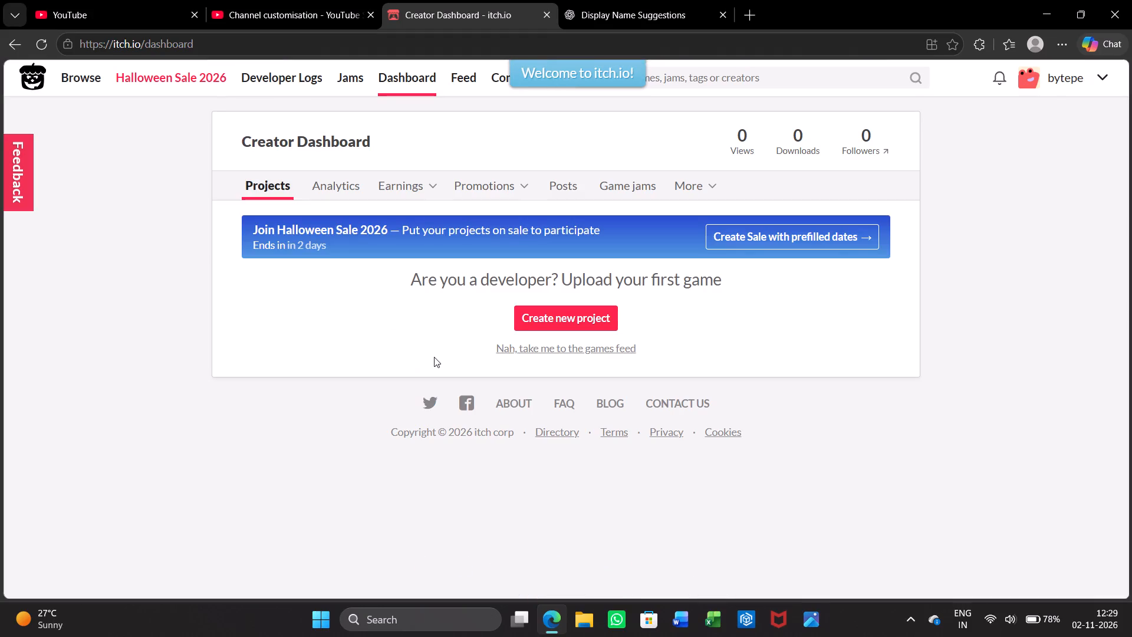
# Start a new project from the Creator Dashboard.
pyautogui.click(565, 314)
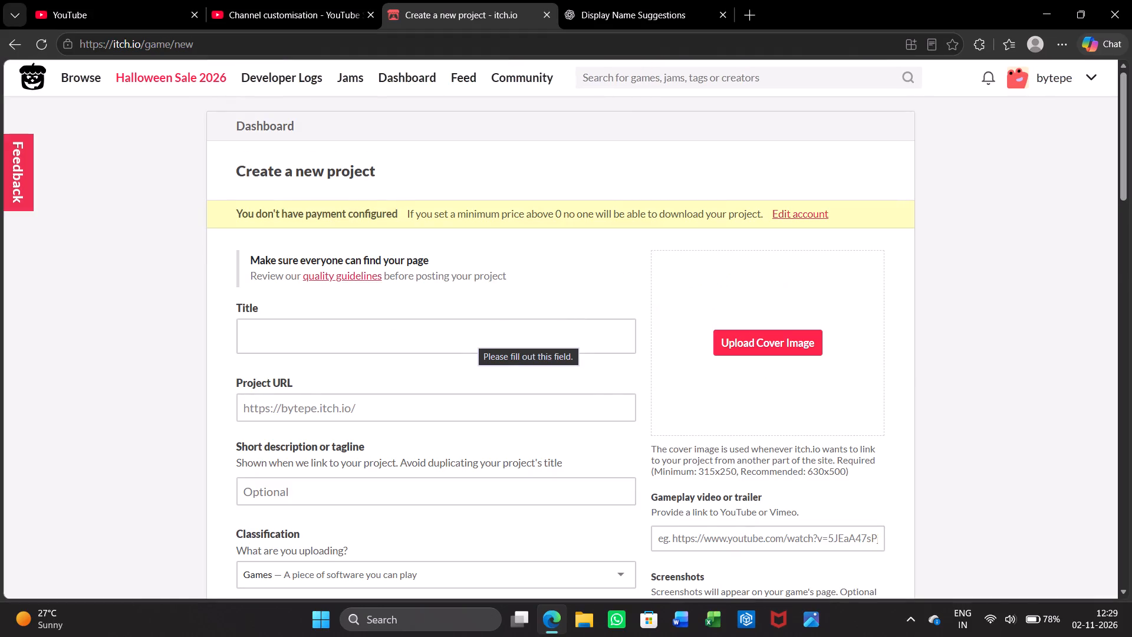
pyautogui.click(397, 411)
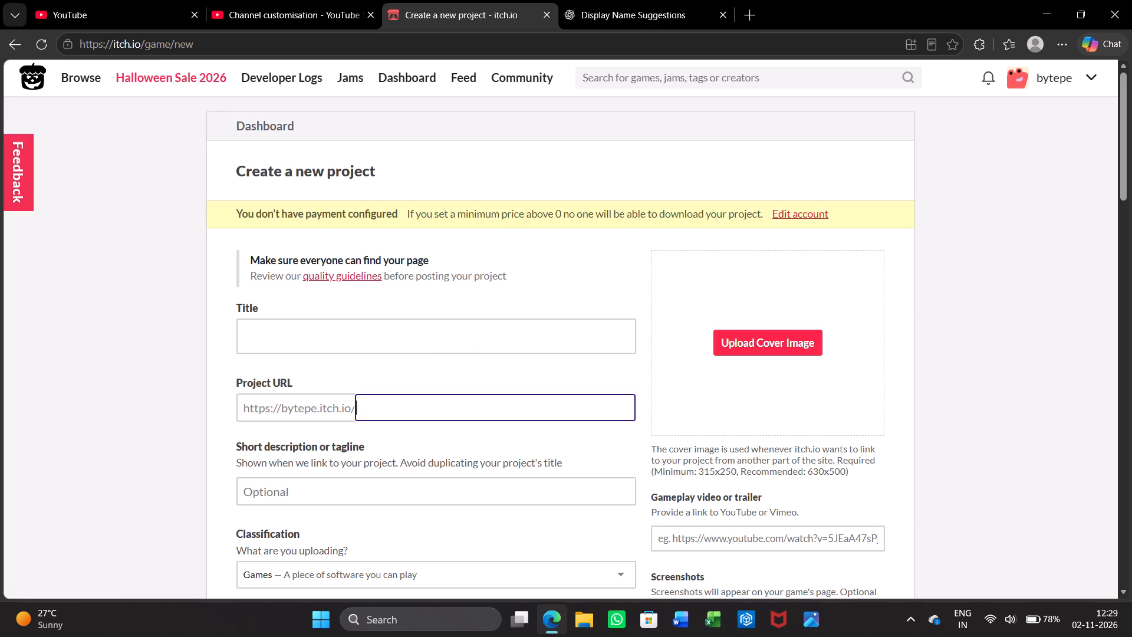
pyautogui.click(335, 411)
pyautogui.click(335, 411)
# Enter "Arrow Flow - Sharpen Your Mind" as the new project's title.
pyautogui.scroll(-1, 502, 370)
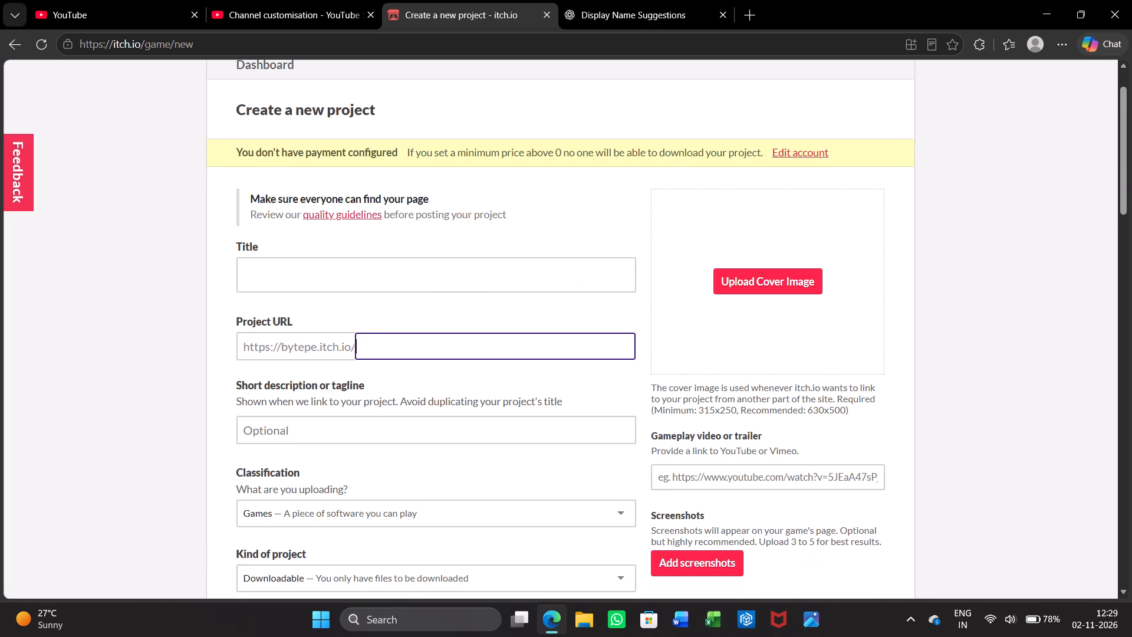
pyautogui.click(422, 275)
pyautogui.write('Arrow Flow -')
pyautogui.press('space')
pyautogui.write('Sharpen Yout')
pyautogui.press('BackSpace')
pyautogui.write('r Mind')
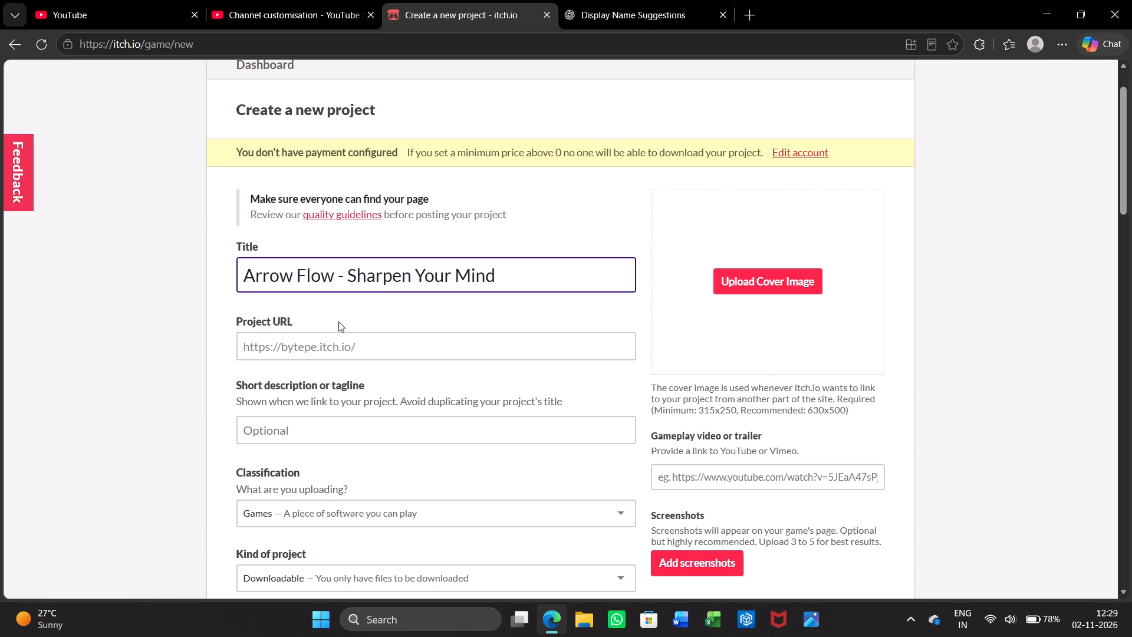
# Minimise the browser window and launch the Kuro app from the desktop.
pyautogui.scroll(-1, 366, 349)
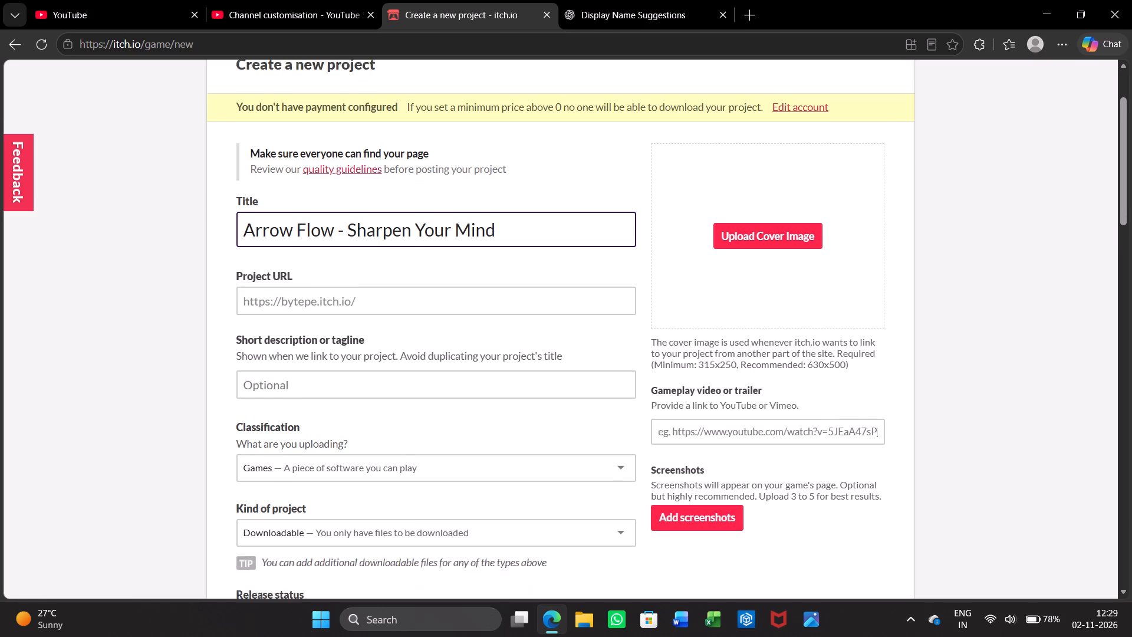
pyautogui.scroll(-1, 366, 349)
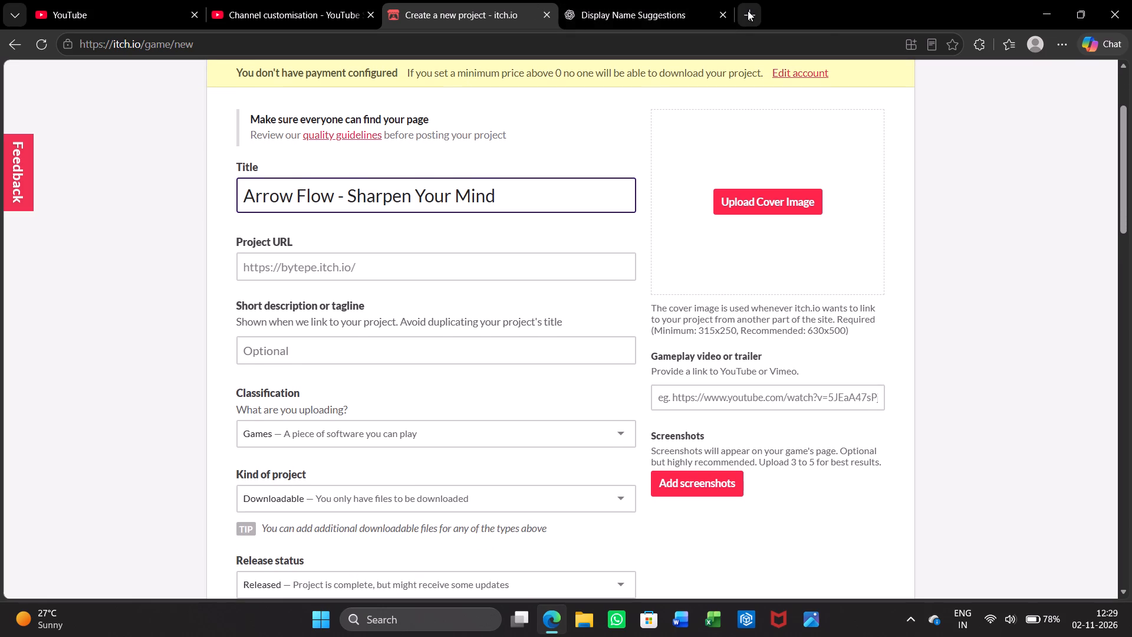
pyautogui.click(1045, 12)
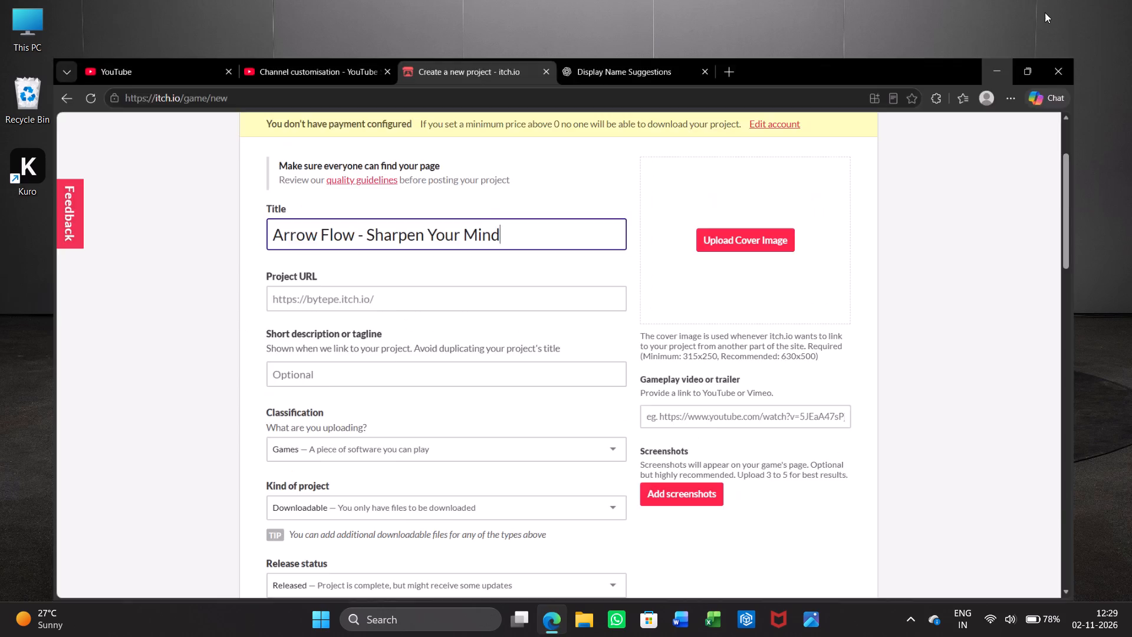
pyautogui.tripleClick(43, 163)
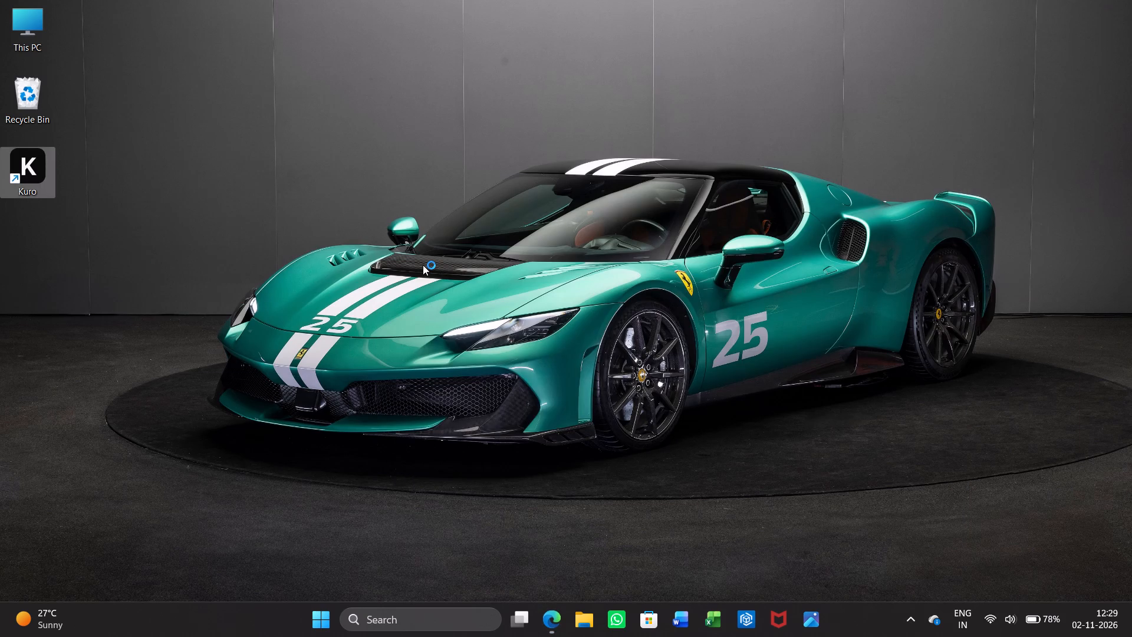
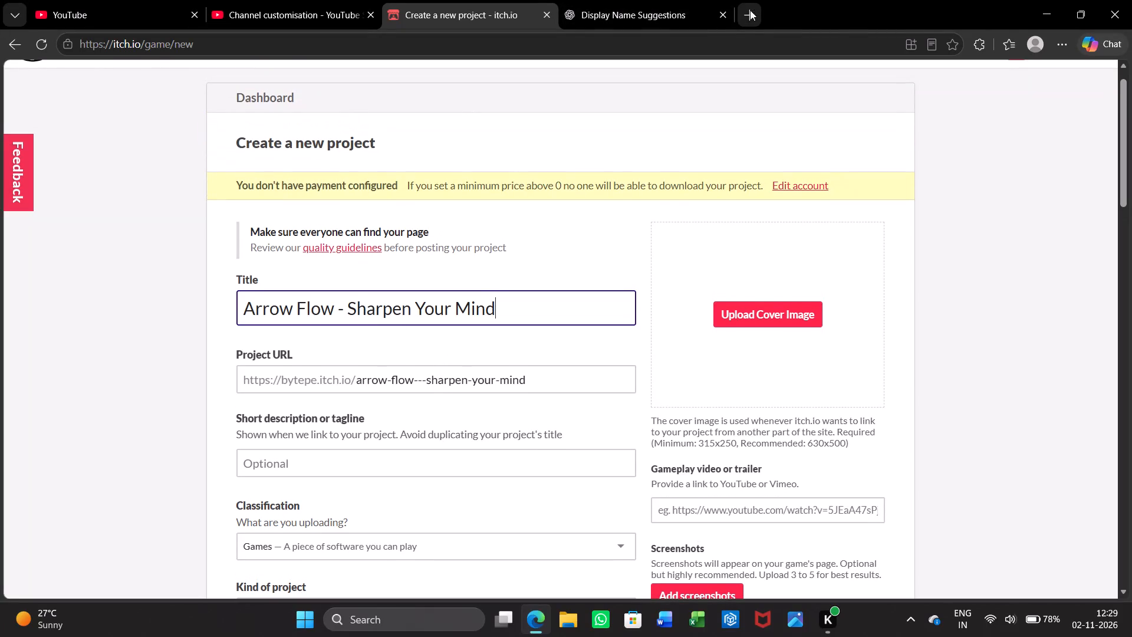
# Open Google Play Console in a new browser tab and move the itch.io project tab directly beside it.
pyautogui.click(744, 21)
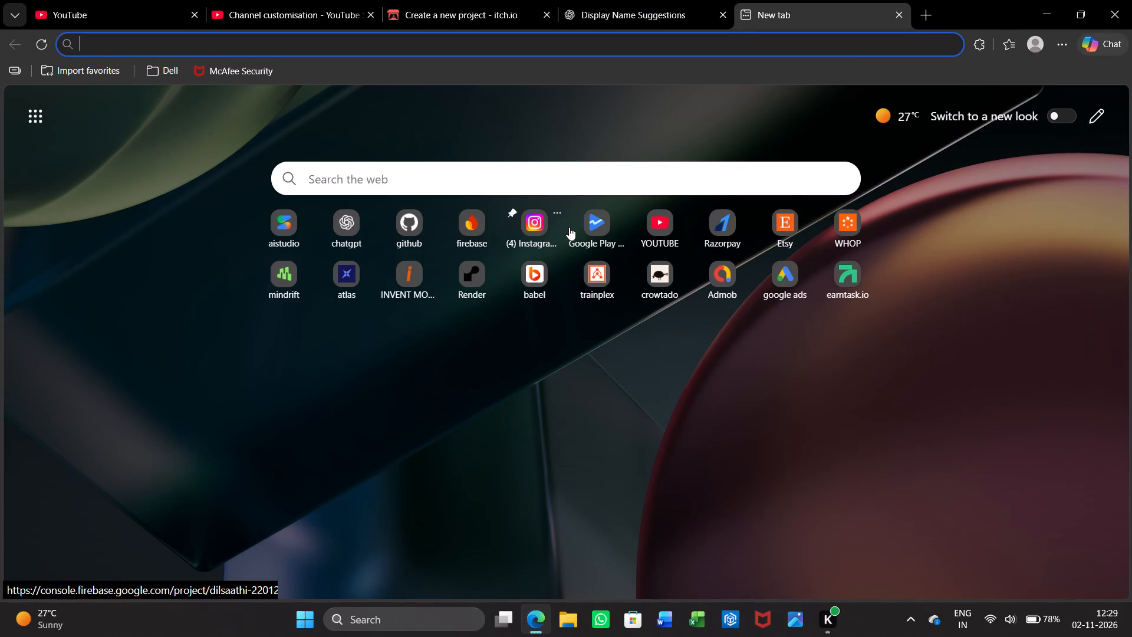
pyautogui.click(611, 214)
pyautogui.click(595, 221)
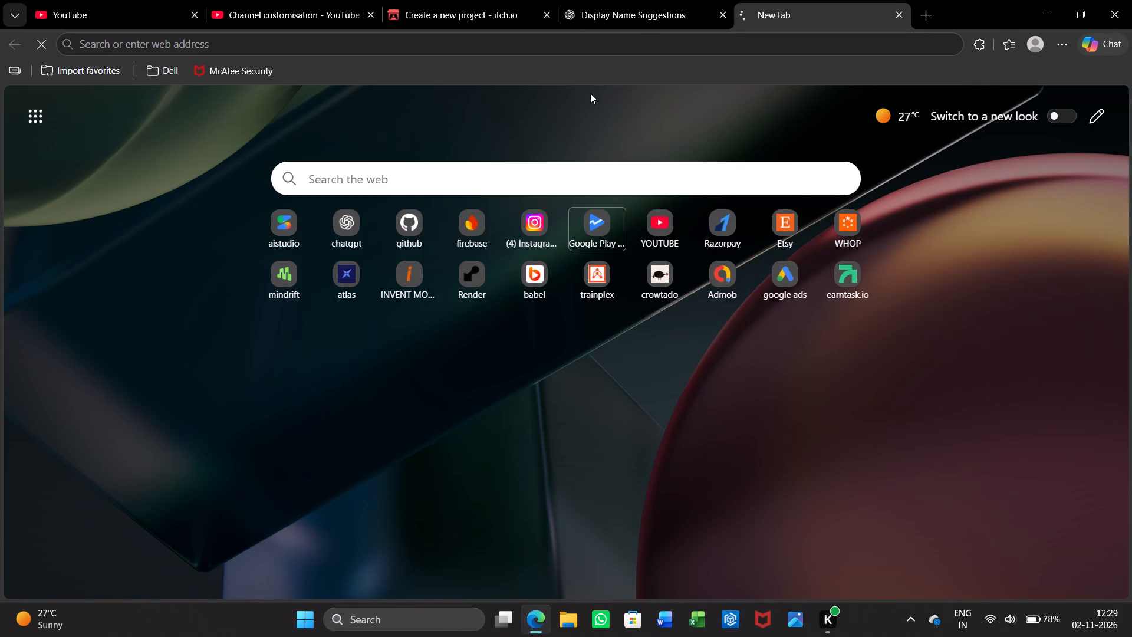
pyautogui.click(636, 0)
pyautogui.click(495, 0)
pyautogui.moveTo(495, 0); pyautogui.dragTo(618, 19)
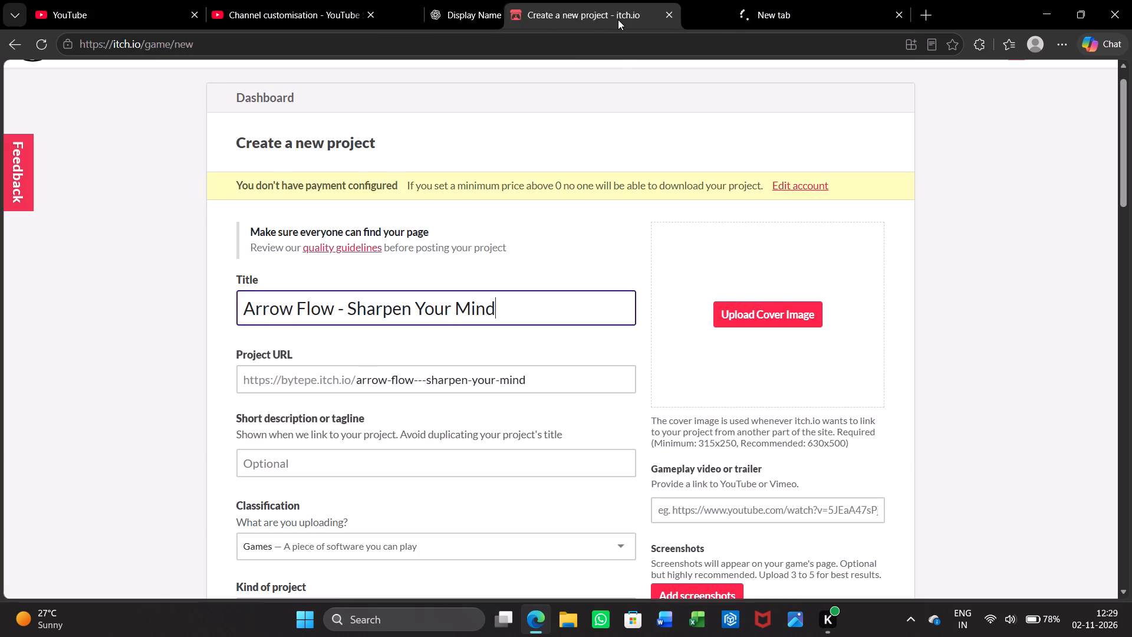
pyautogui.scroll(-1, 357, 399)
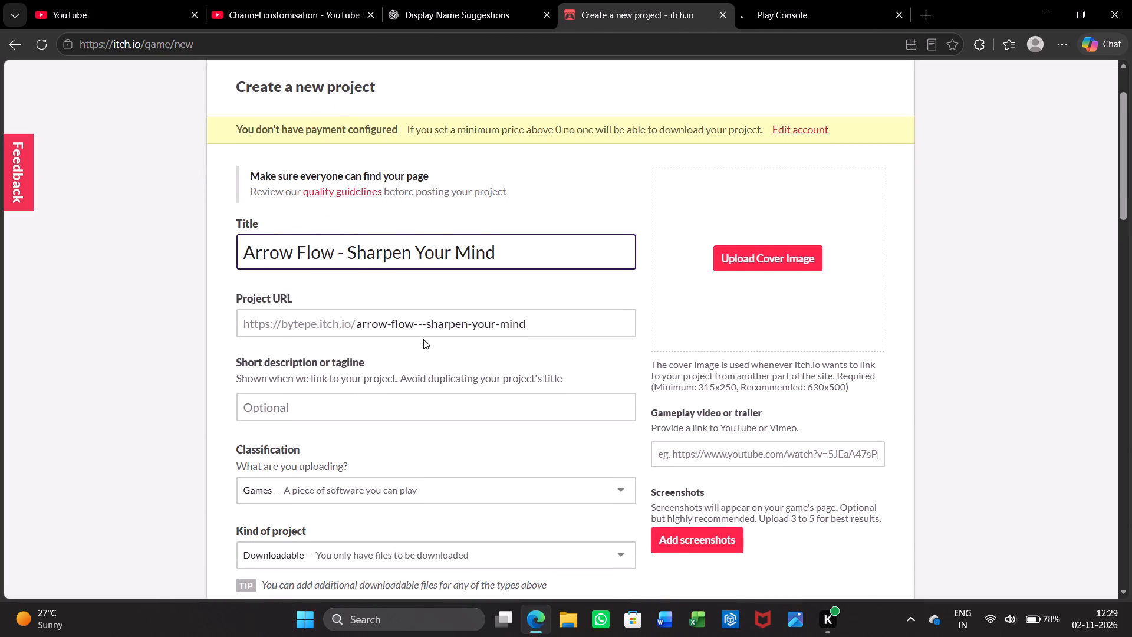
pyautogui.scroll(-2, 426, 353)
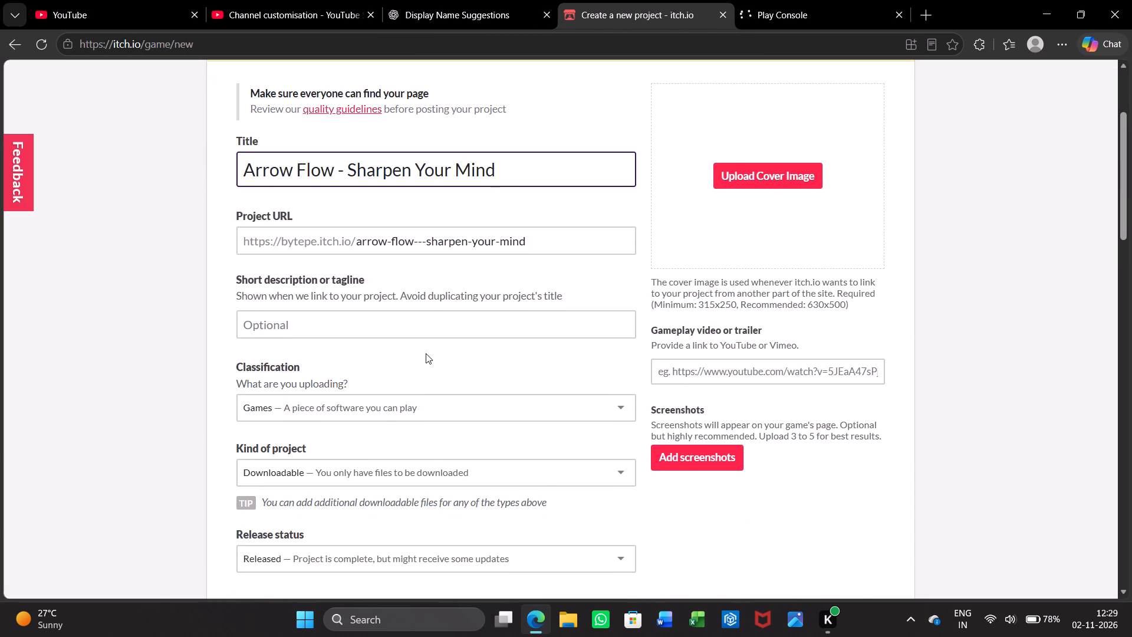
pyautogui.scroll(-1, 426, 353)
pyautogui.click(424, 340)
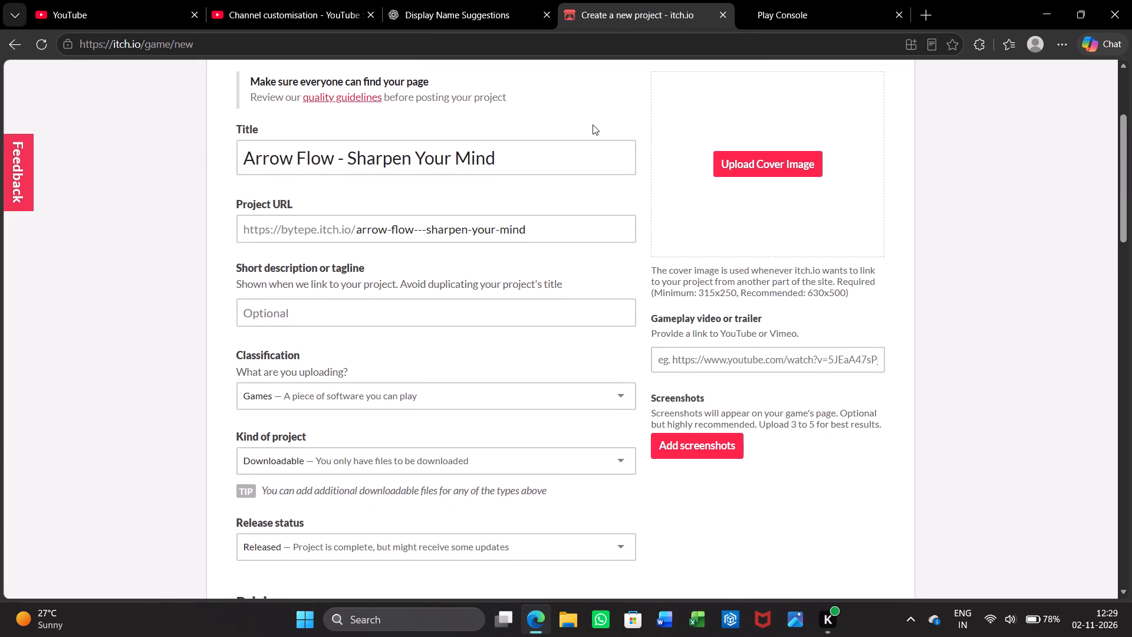
# In Google Play Console, open the Arrow Flow - Sharpen Your Mind app and view its Grow users overview.
pyautogui.click(814, 0)
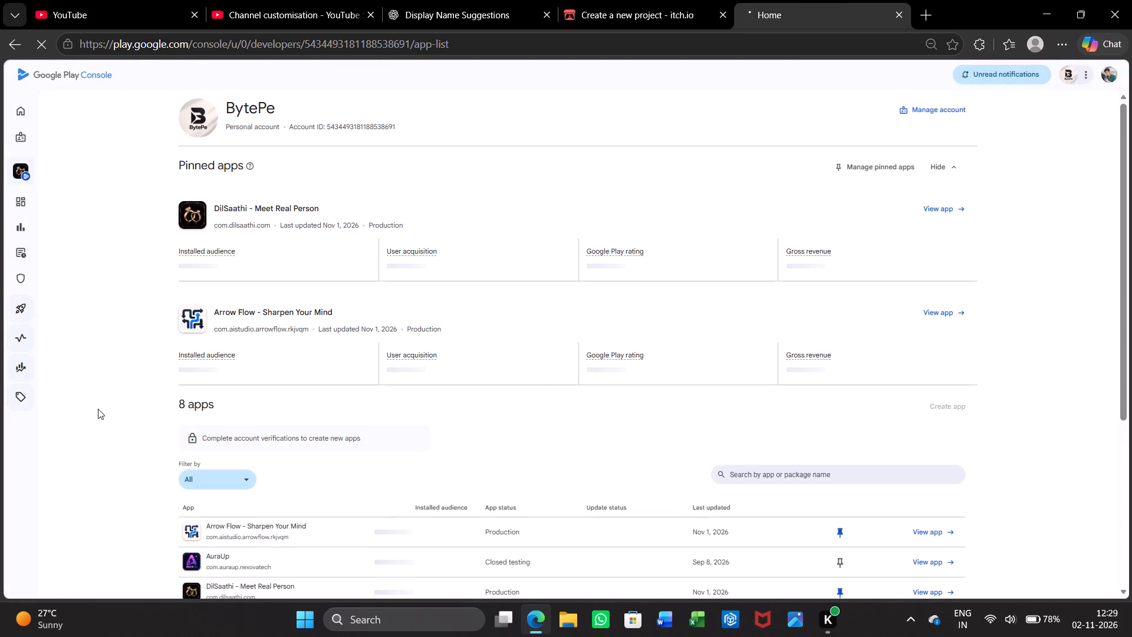
pyautogui.moveTo(947, 318); pyautogui.dragTo(953, 331)
pyautogui.click(953, 331)
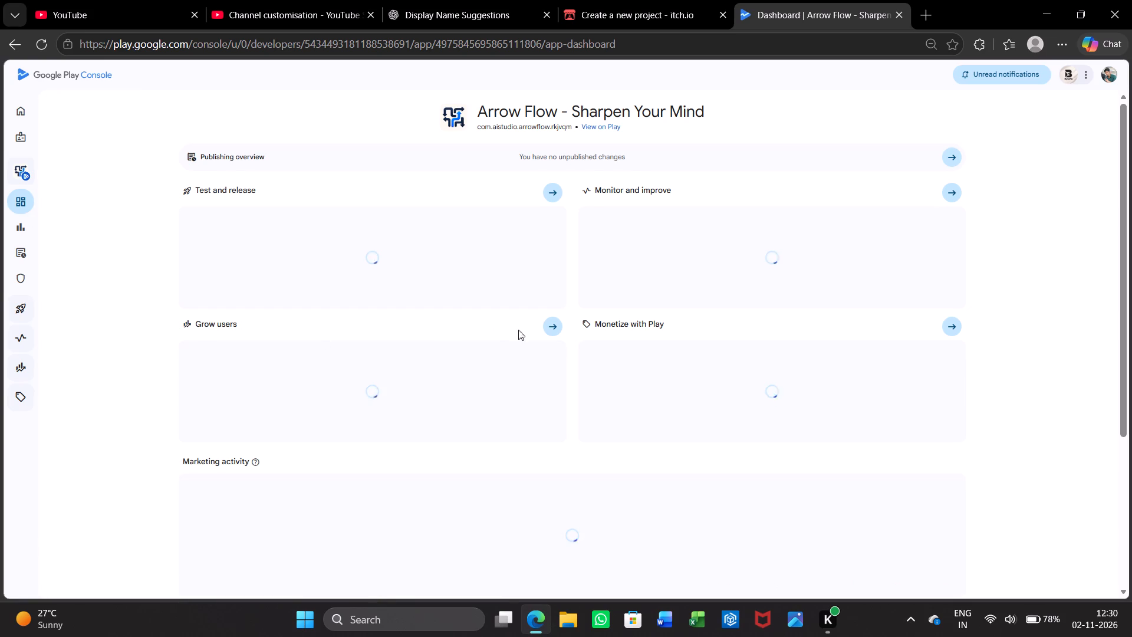
pyautogui.click(555, 330)
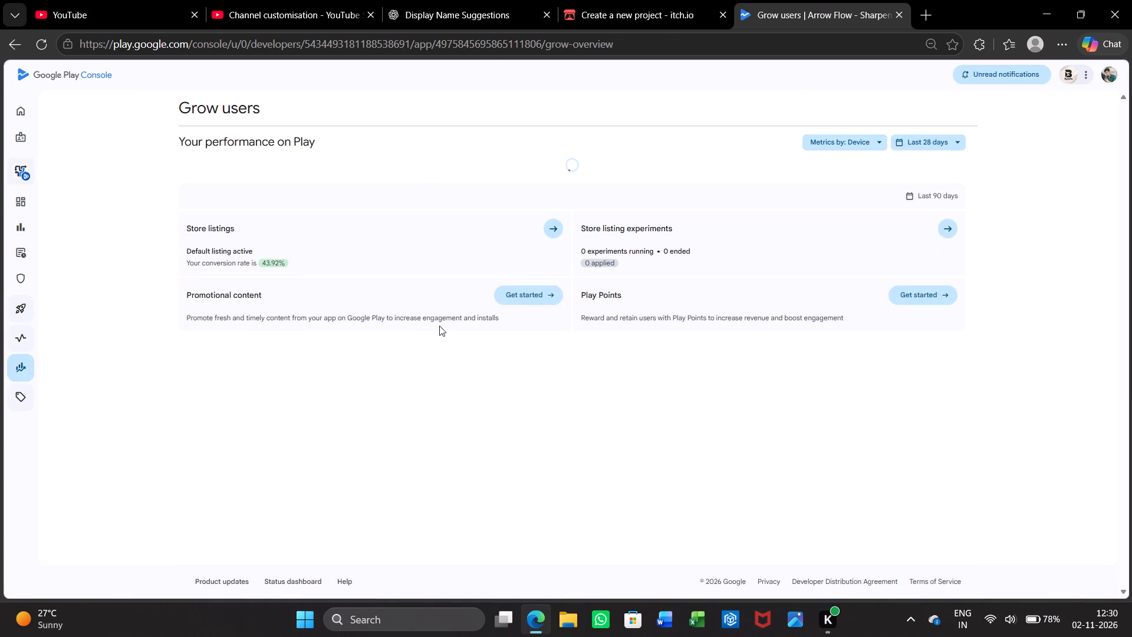
# Return to the itch.io project form and enter "Challenge Your Brain" as the short description or tagline.
pyautogui.click(445, 0)
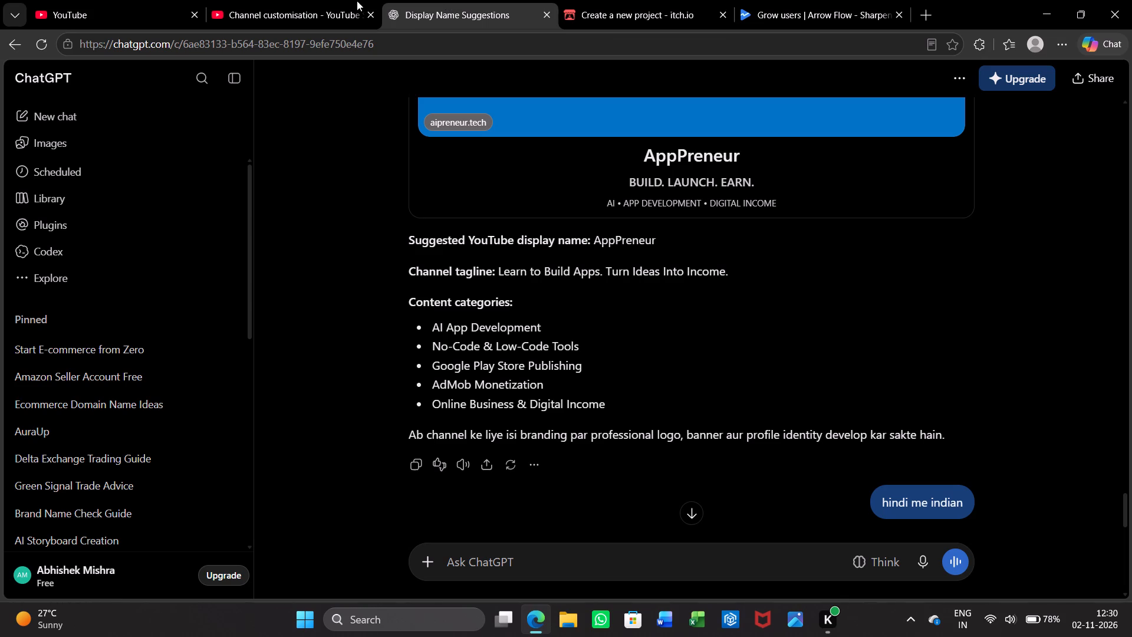
pyautogui.click(673, 4)
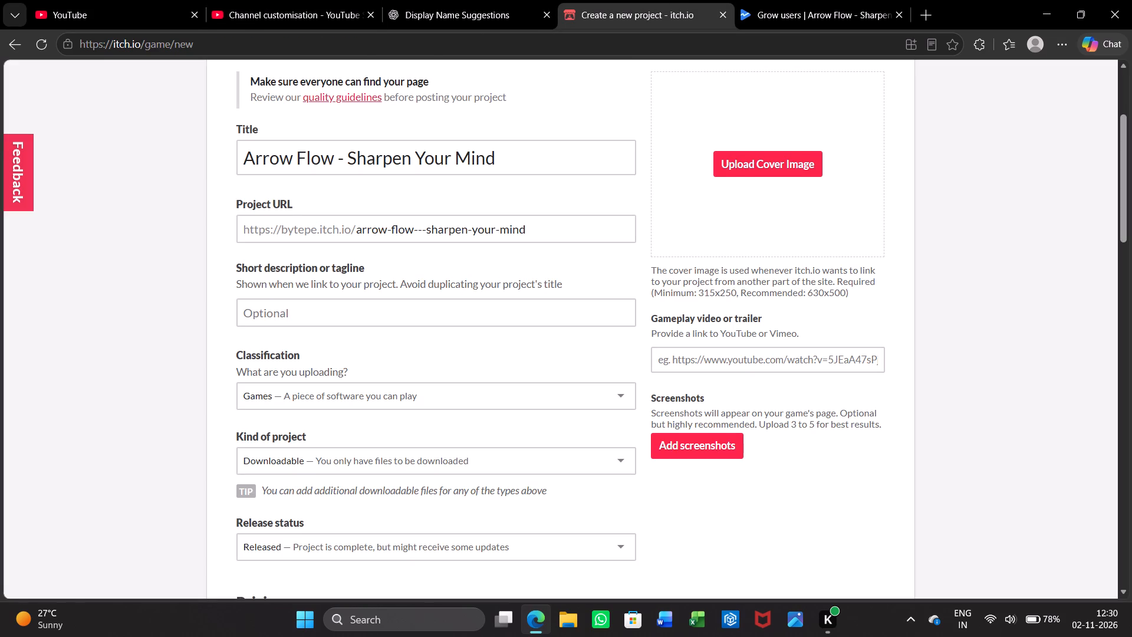
pyautogui.click(457, 305)
pyautogui.write('Challenge Your Brain')
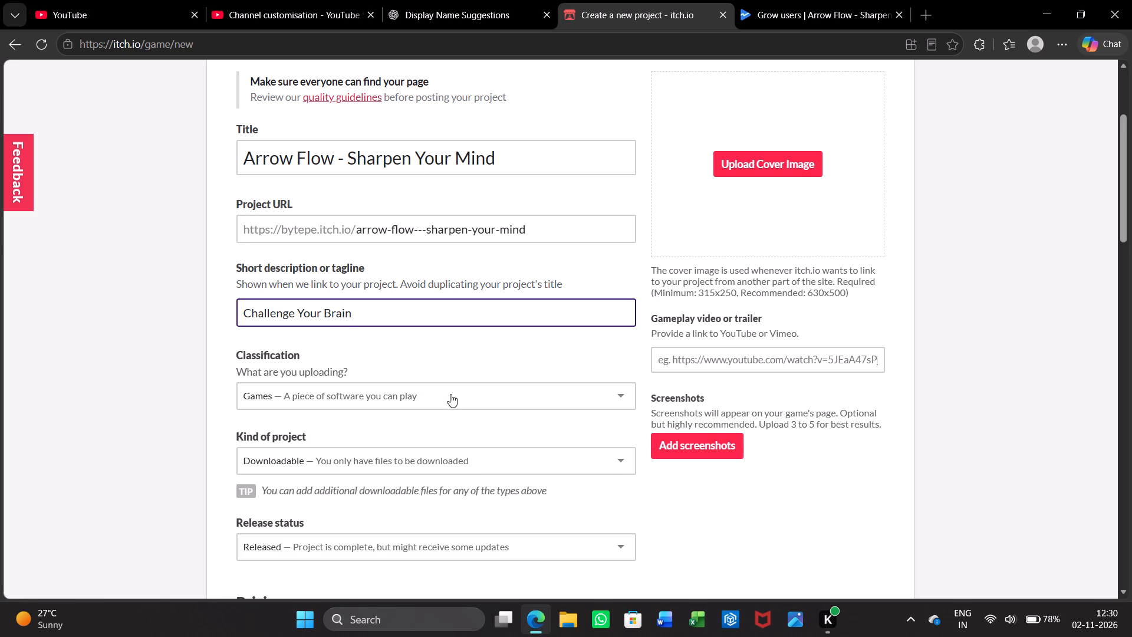
# Choose Games as the project's classification.
pyautogui.click(450, 394)
pyautogui.scroll(-1, 450, 394)
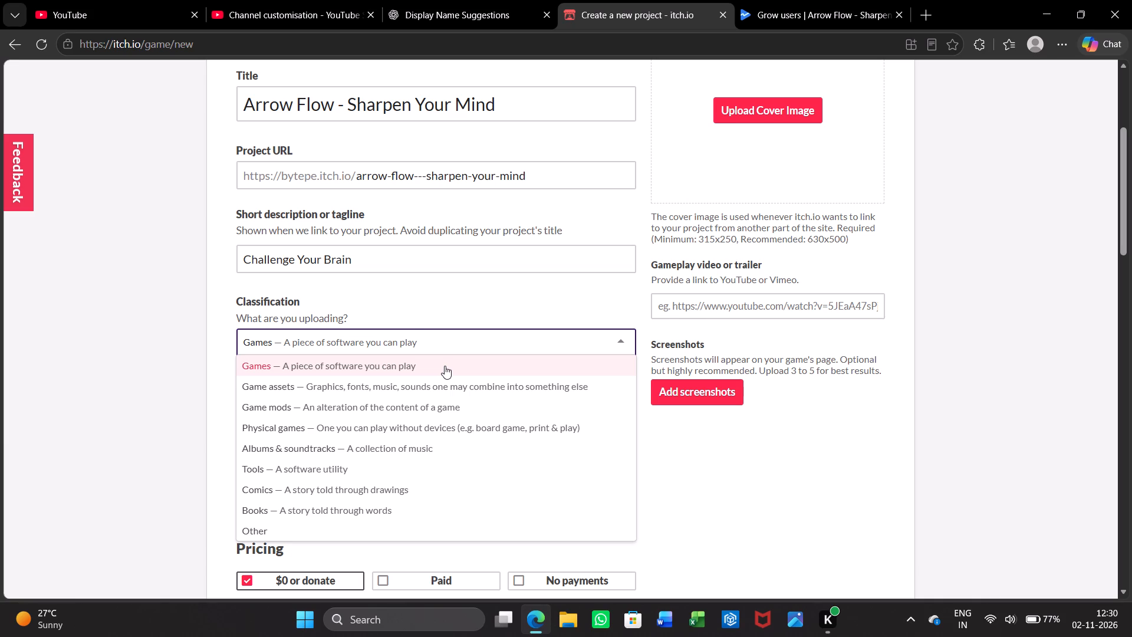
pyautogui.click(445, 366)
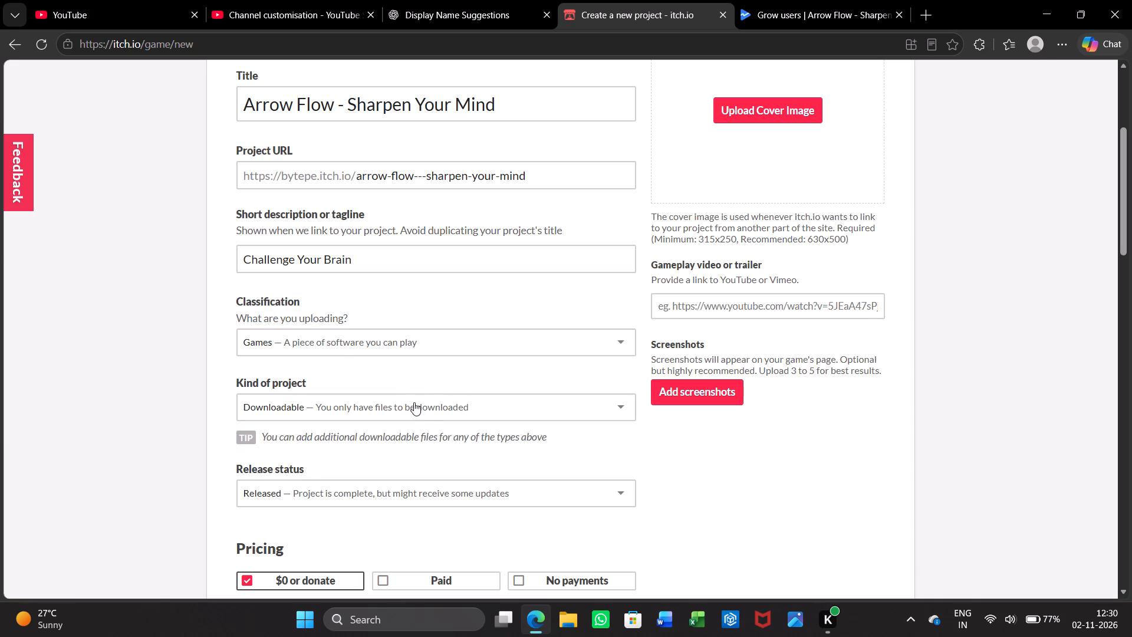
# Review the kind-of-project options and choose Downloadable.
pyautogui.click(429, 406)
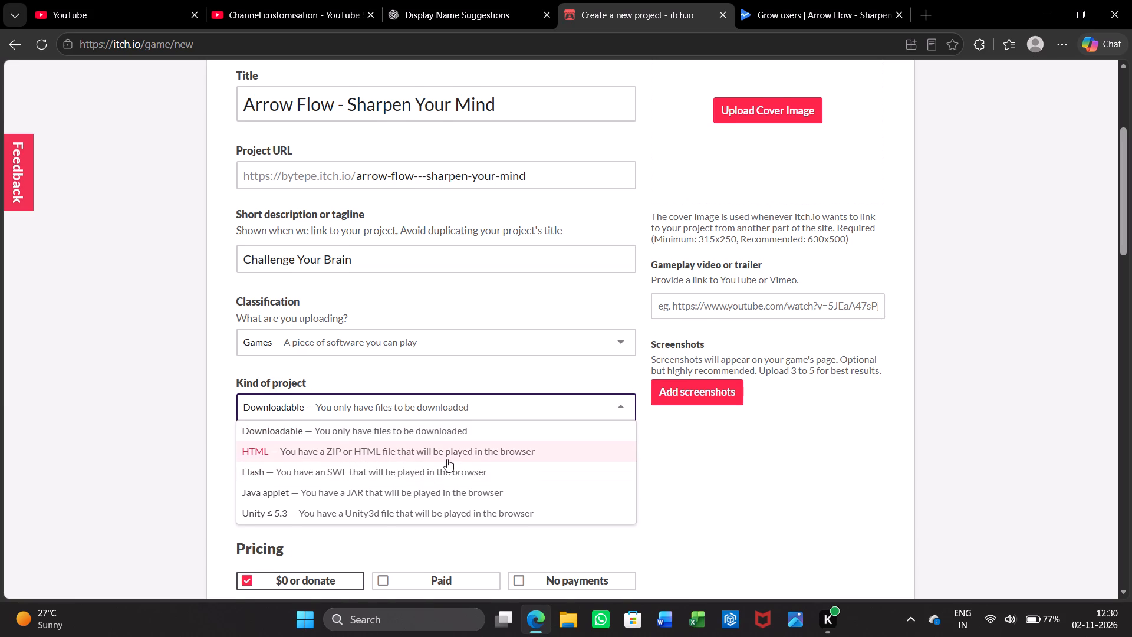
pyautogui.scroll(-1, 447, 459)
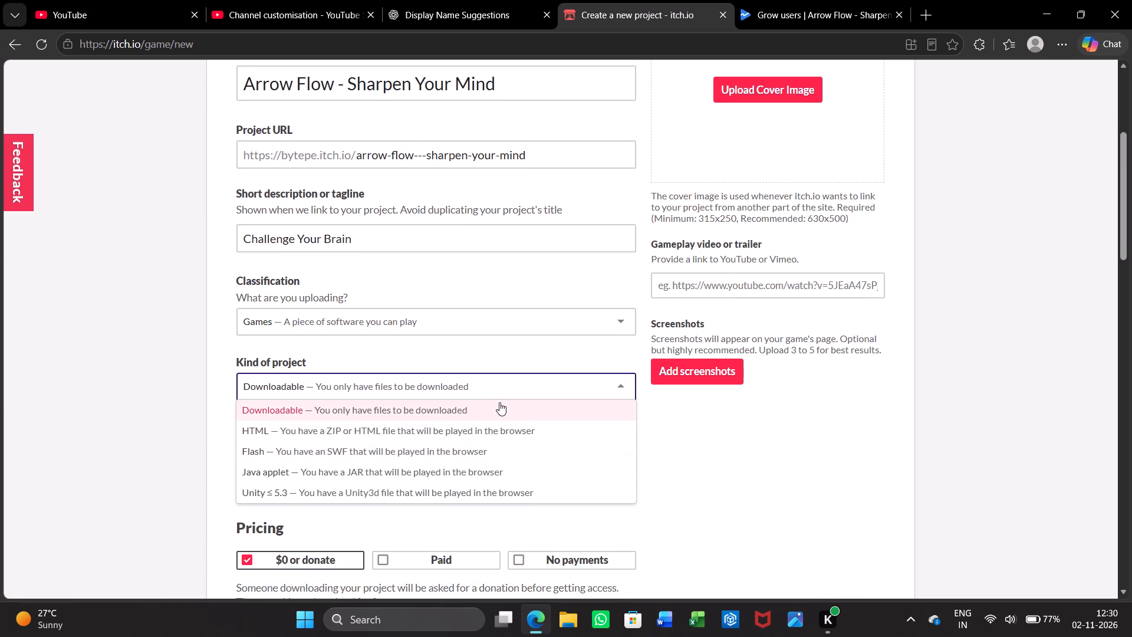
pyautogui.moveTo(503, 402); pyautogui.dragTo(495, 392)
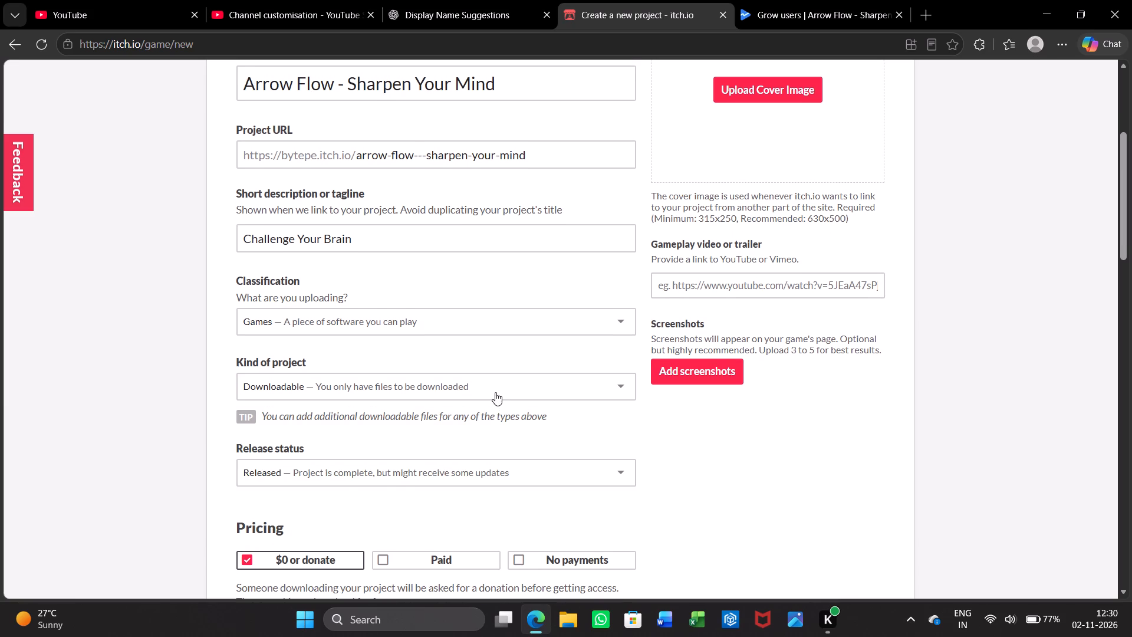
pyautogui.moveTo(495, 392); pyautogui.dragTo(493, 390)
pyautogui.click(493, 390)
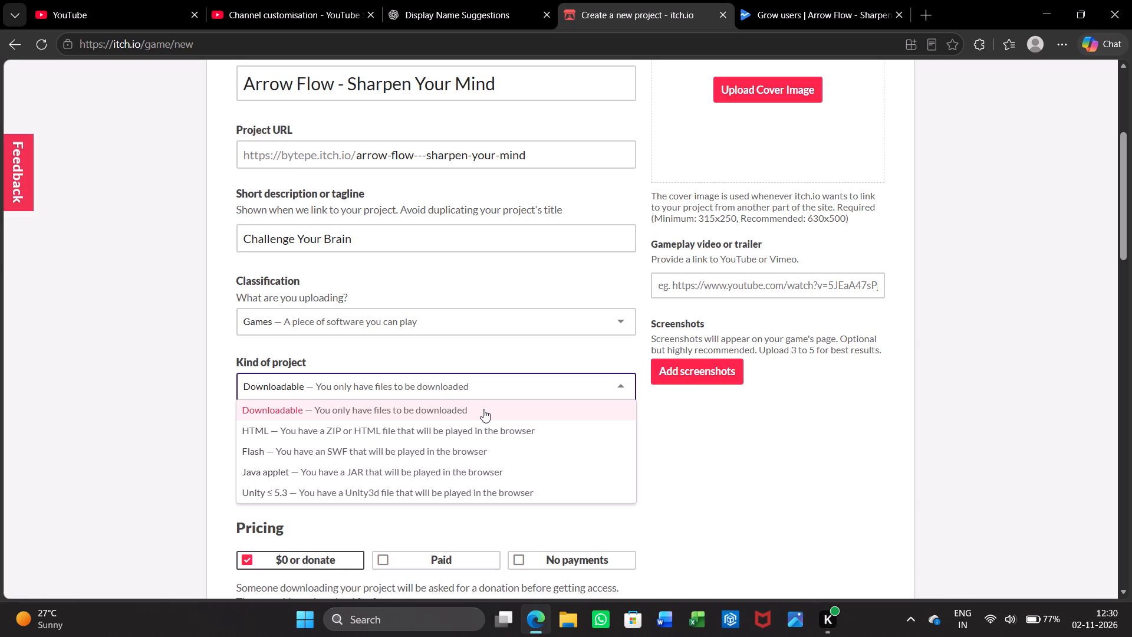
pyautogui.scroll(-1, 458, 458)
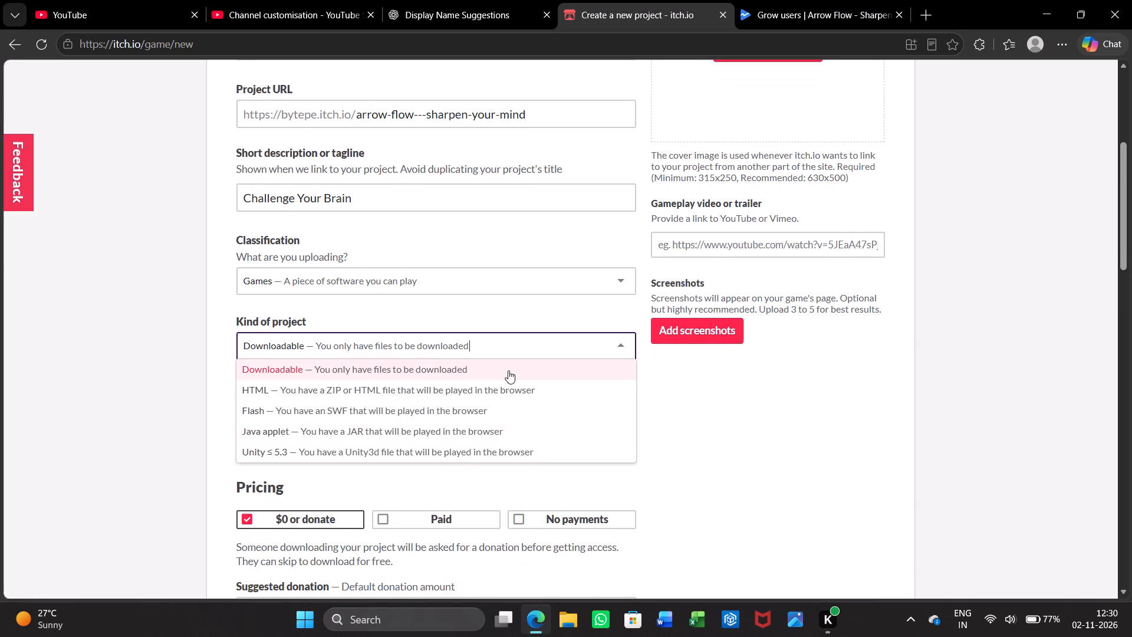
pyautogui.click(489, 365)
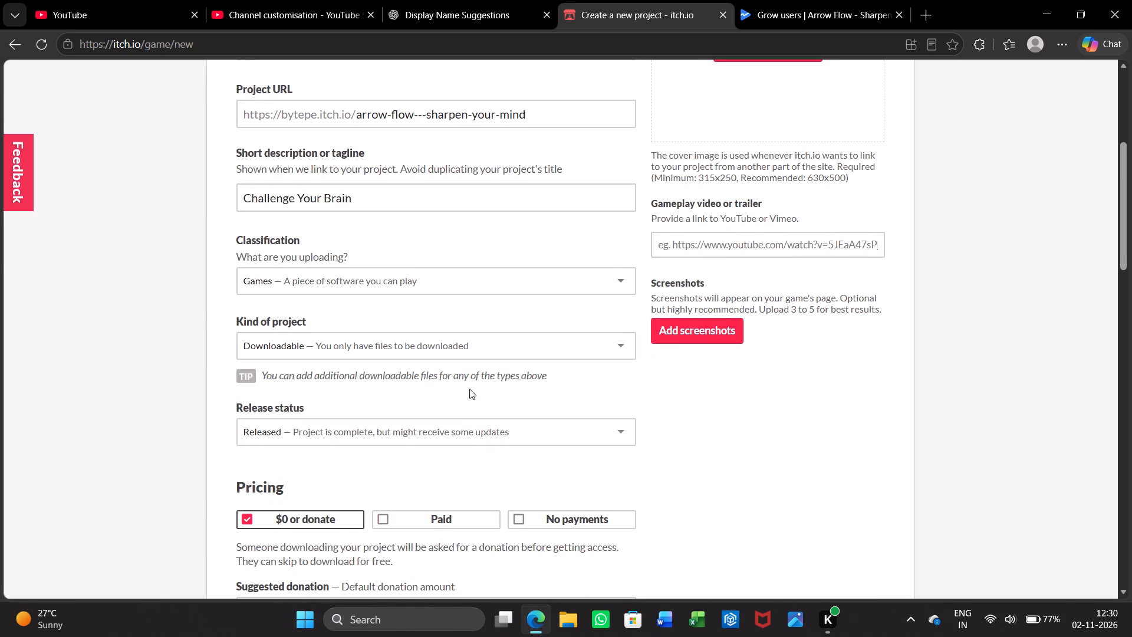
# Choose Released as the project's release status.
pyautogui.scroll(-1, 480, 401)
pyautogui.click(509, 380)
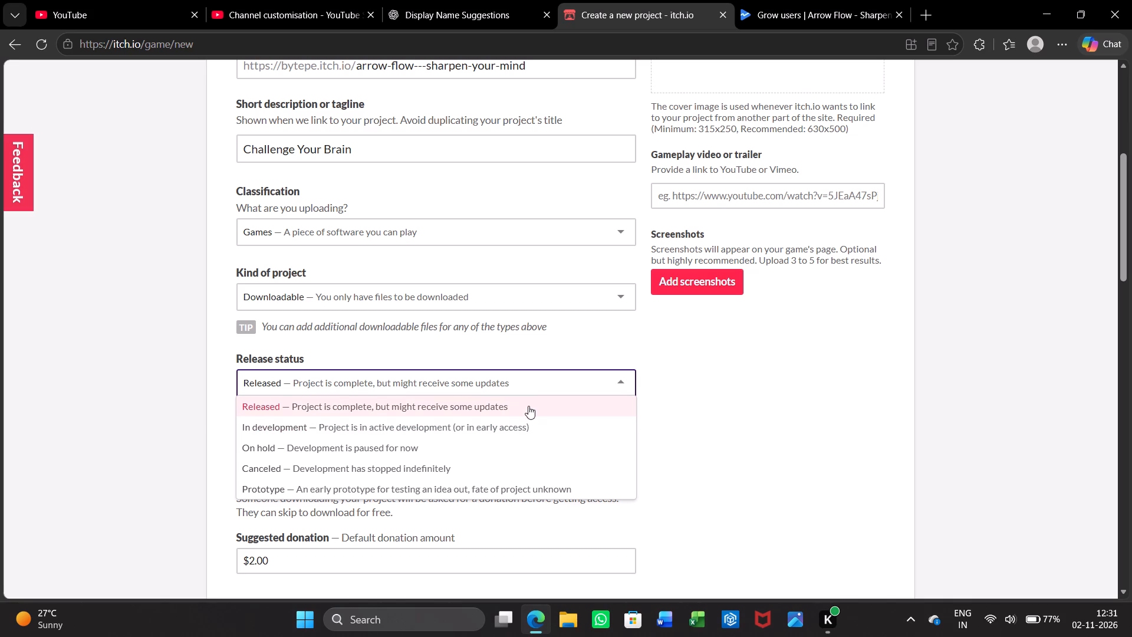
pyautogui.click(525, 401)
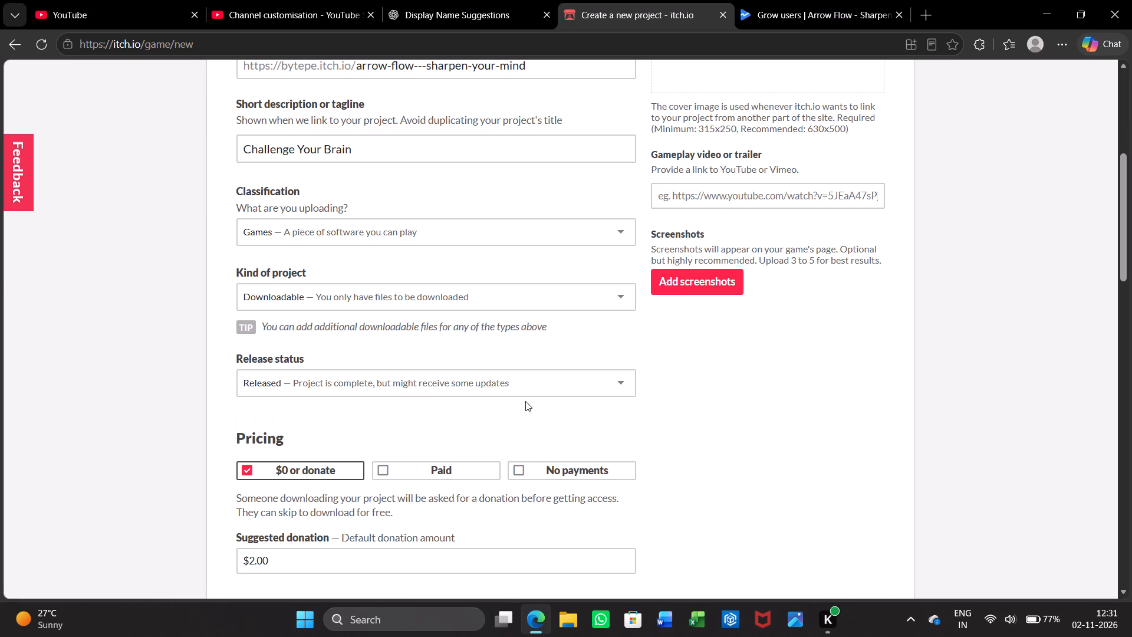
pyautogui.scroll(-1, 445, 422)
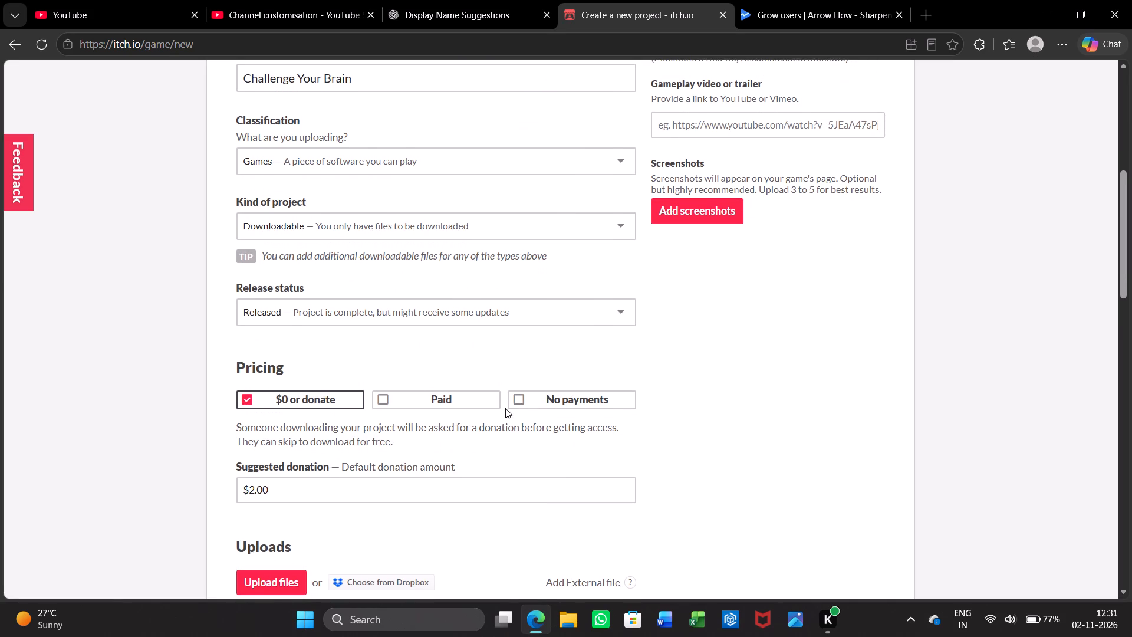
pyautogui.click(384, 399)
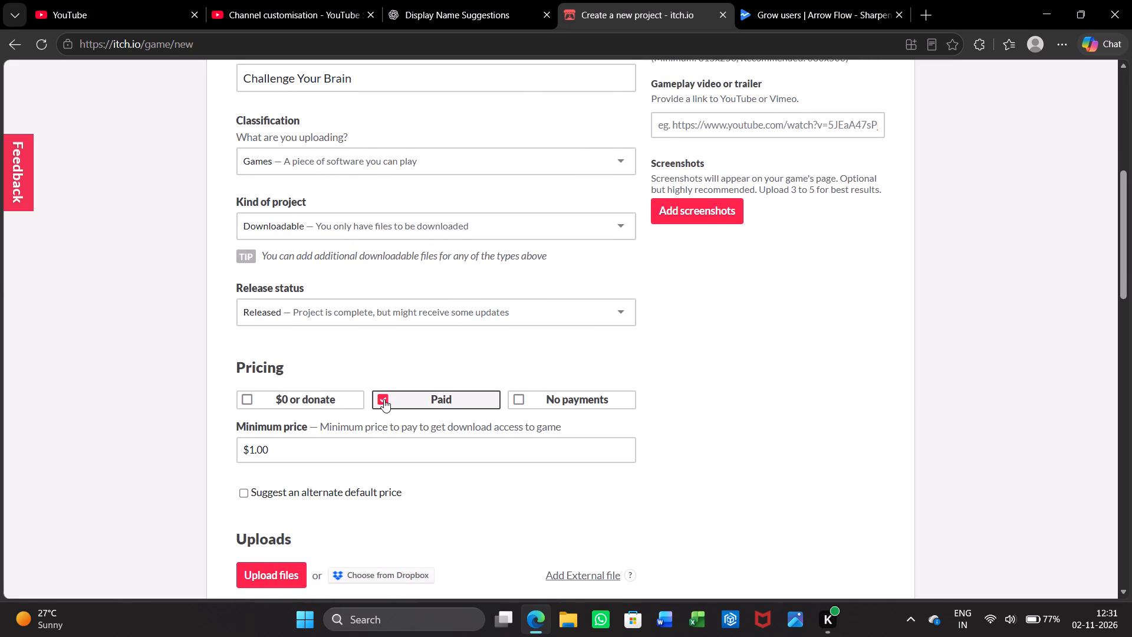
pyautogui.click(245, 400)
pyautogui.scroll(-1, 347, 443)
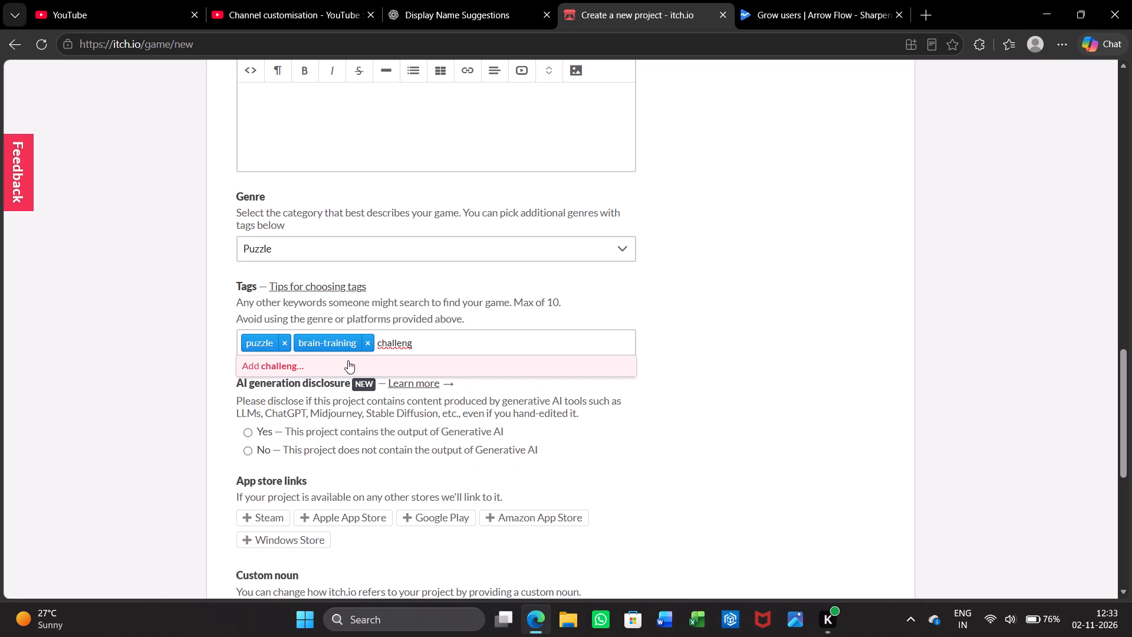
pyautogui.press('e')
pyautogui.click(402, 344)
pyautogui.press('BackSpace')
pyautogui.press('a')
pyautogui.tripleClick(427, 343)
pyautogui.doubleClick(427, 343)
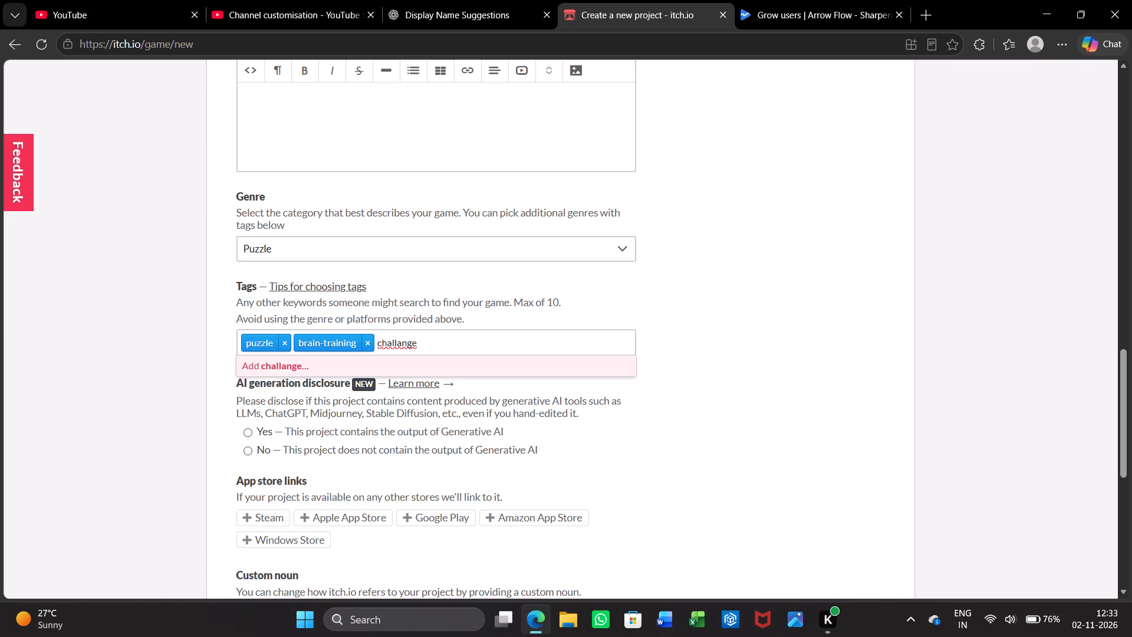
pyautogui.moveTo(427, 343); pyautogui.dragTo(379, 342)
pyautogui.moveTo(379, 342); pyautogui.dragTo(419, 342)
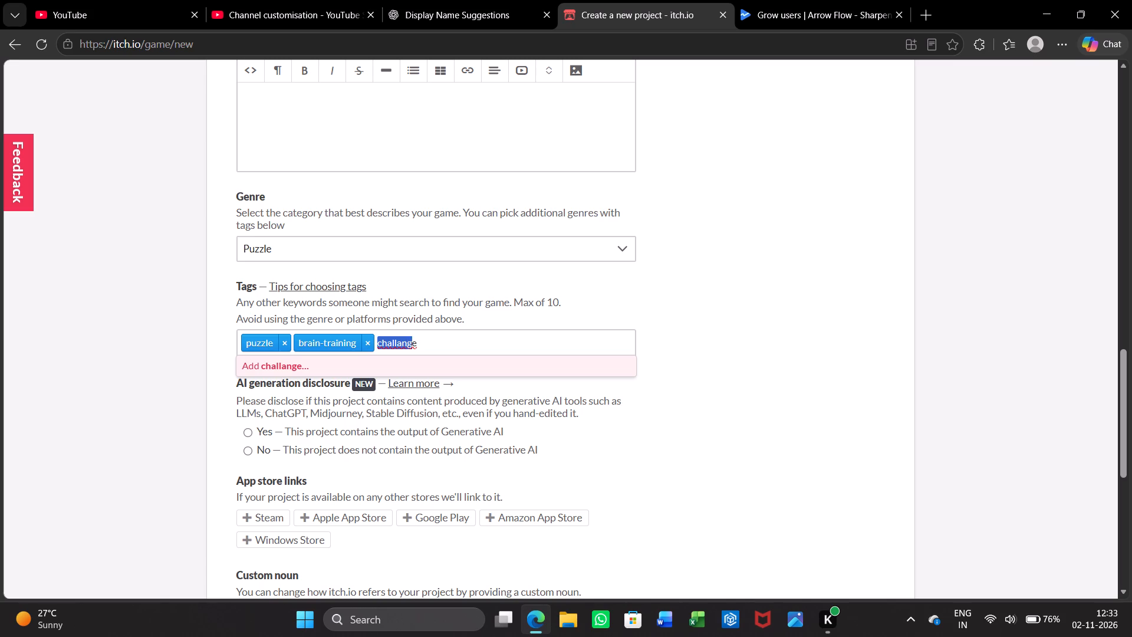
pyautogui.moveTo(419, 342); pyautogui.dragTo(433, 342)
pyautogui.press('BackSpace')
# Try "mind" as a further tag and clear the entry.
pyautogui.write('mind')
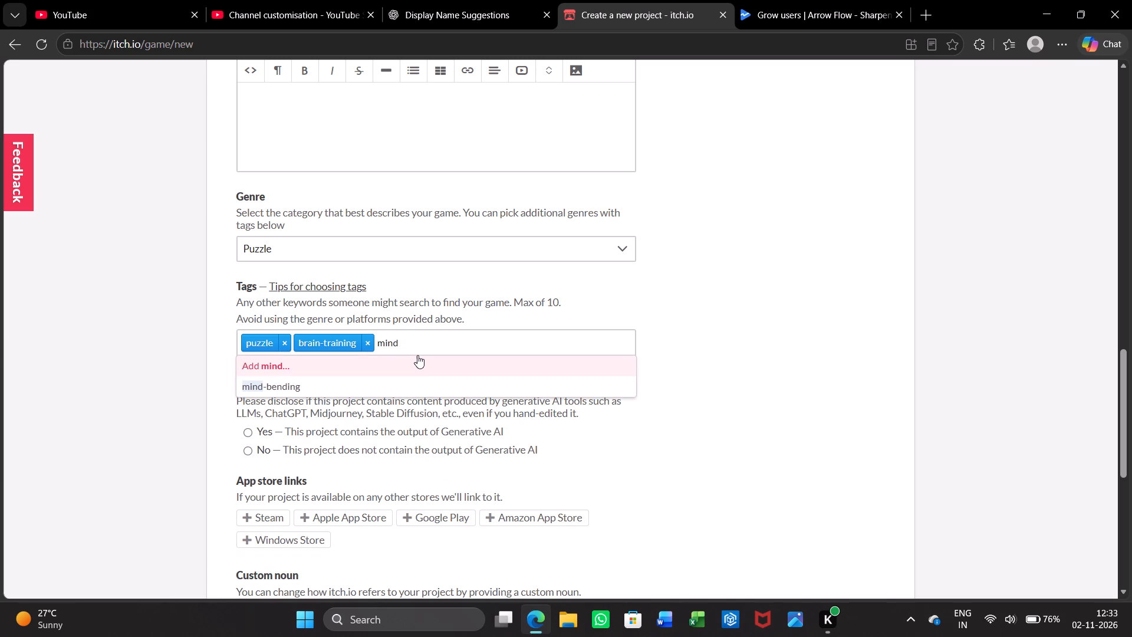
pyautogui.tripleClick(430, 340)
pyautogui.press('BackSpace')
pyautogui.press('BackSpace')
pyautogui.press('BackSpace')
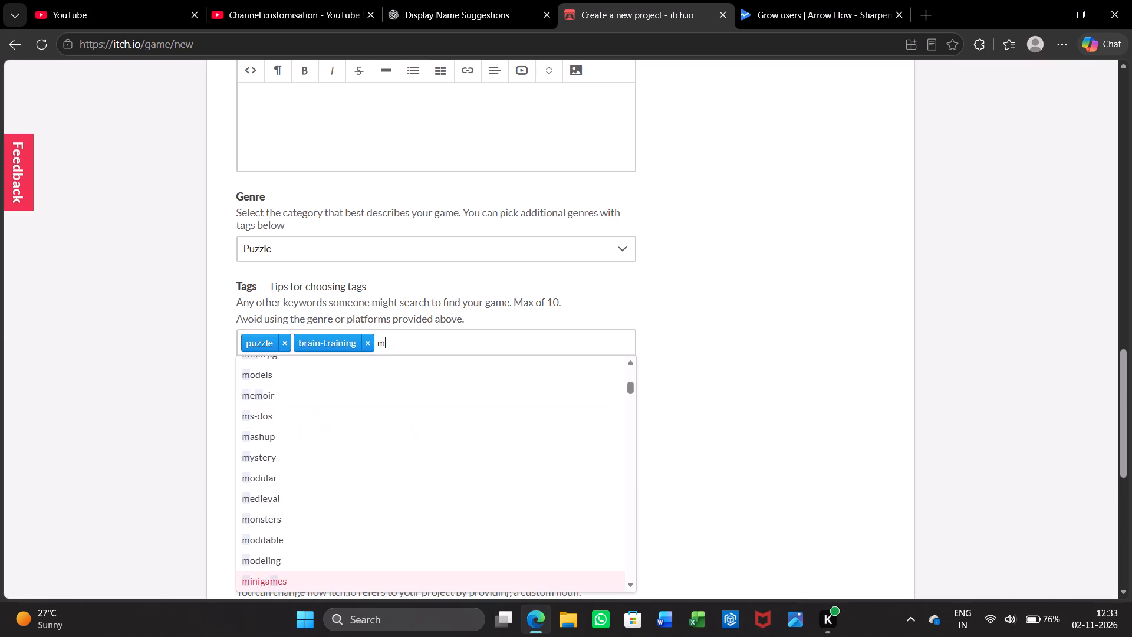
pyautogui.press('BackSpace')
# Look through the suggested tags and add "puzzle-platformer" to the project's tags.
pyautogui.scroll(-2, 323, 441)
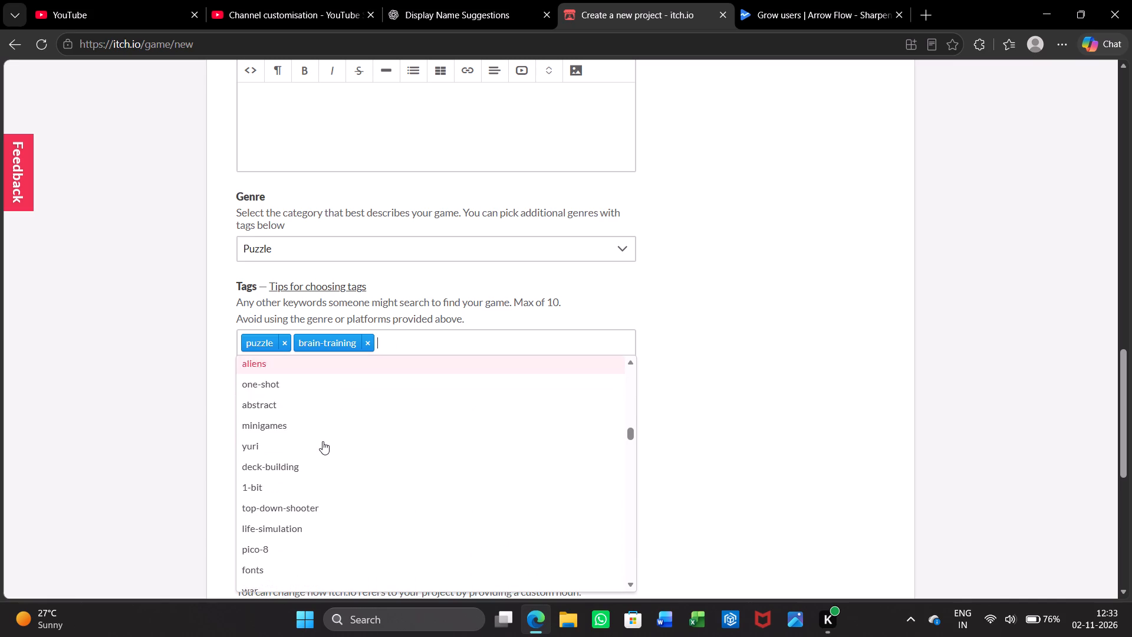
pyautogui.scroll(-4, 323, 441)
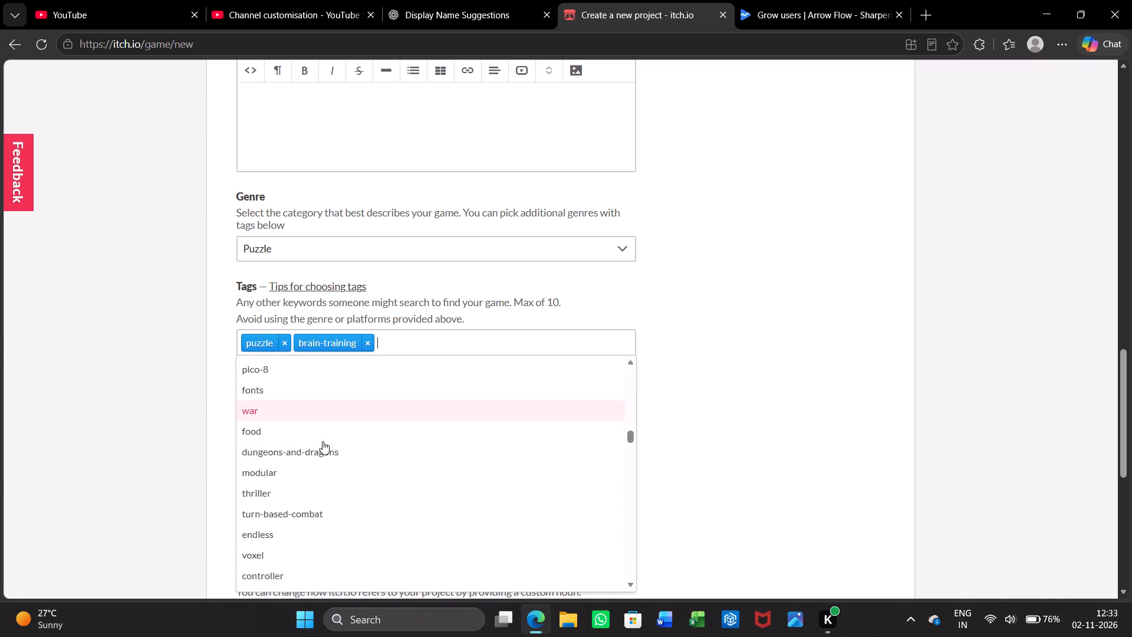
pyautogui.scroll(-2, 323, 441)
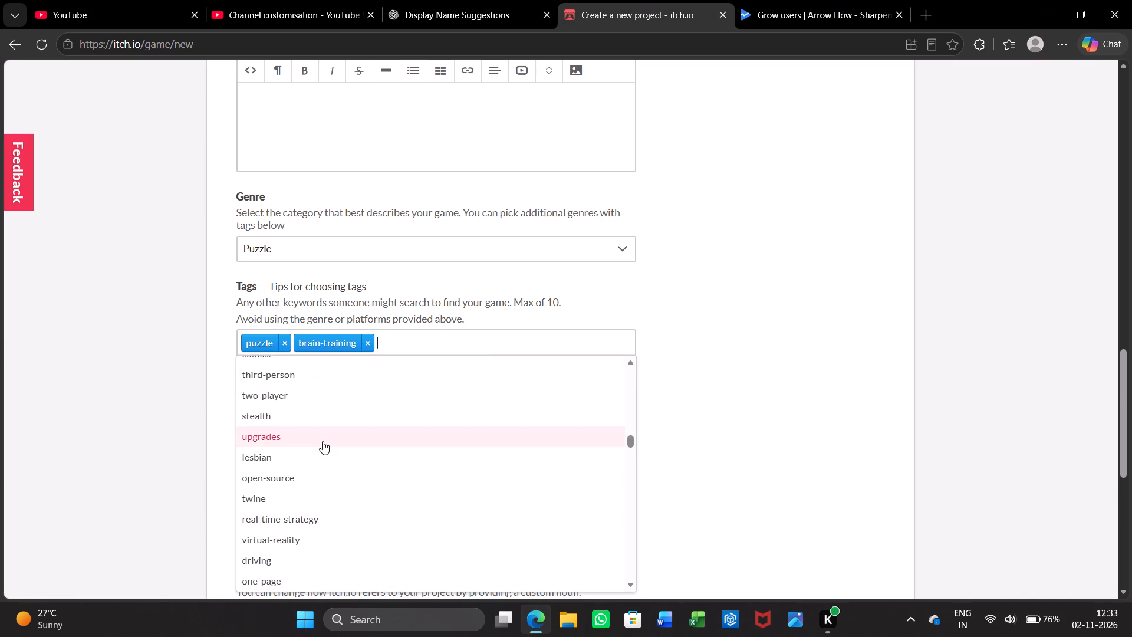
pyautogui.write('puzz')
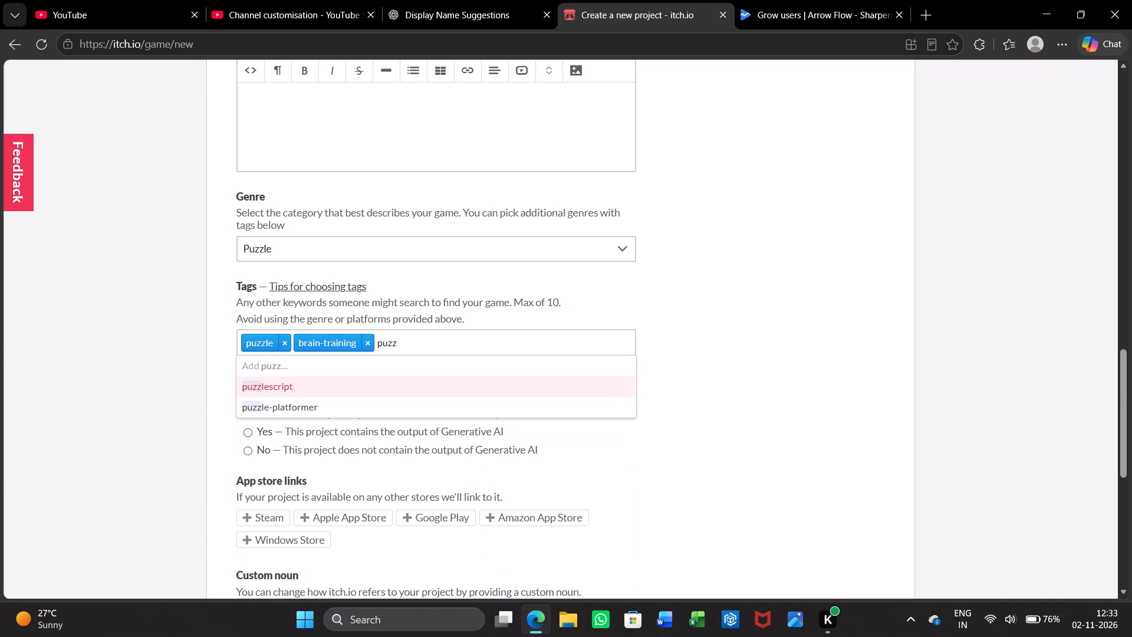
pyautogui.click(348, 403)
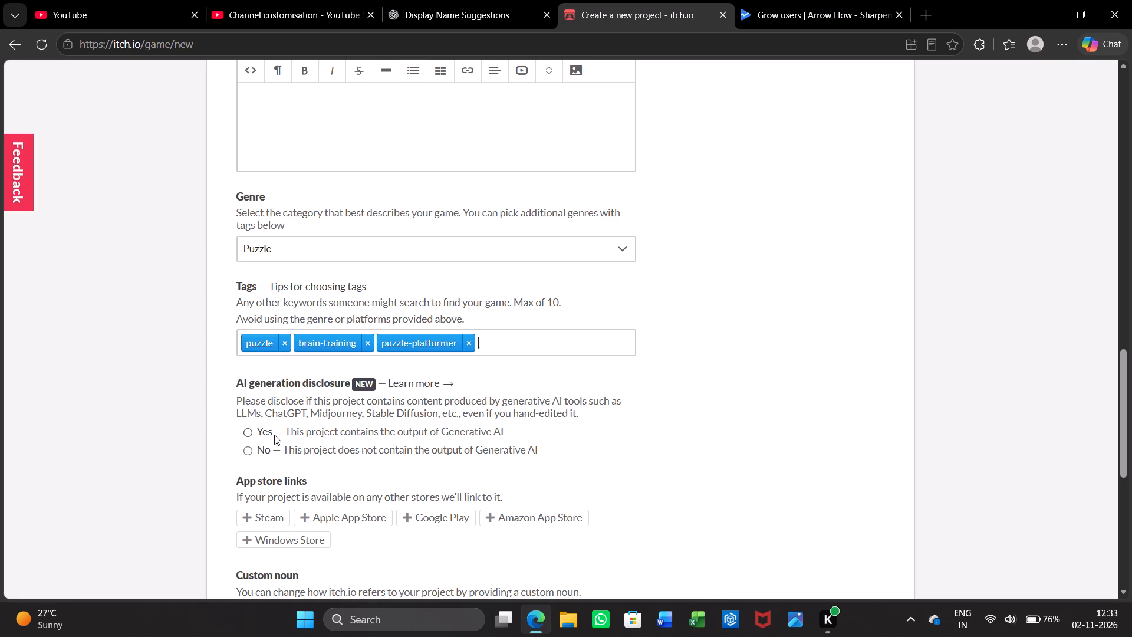
# Set the AI generation disclosure to No, declaring that the project does not contain Generative AI output.
pyautogui.click(248, 451)
# Add a Google Play link field under the project's app store links.
pyautogui.scroll(-1, 347, 463)
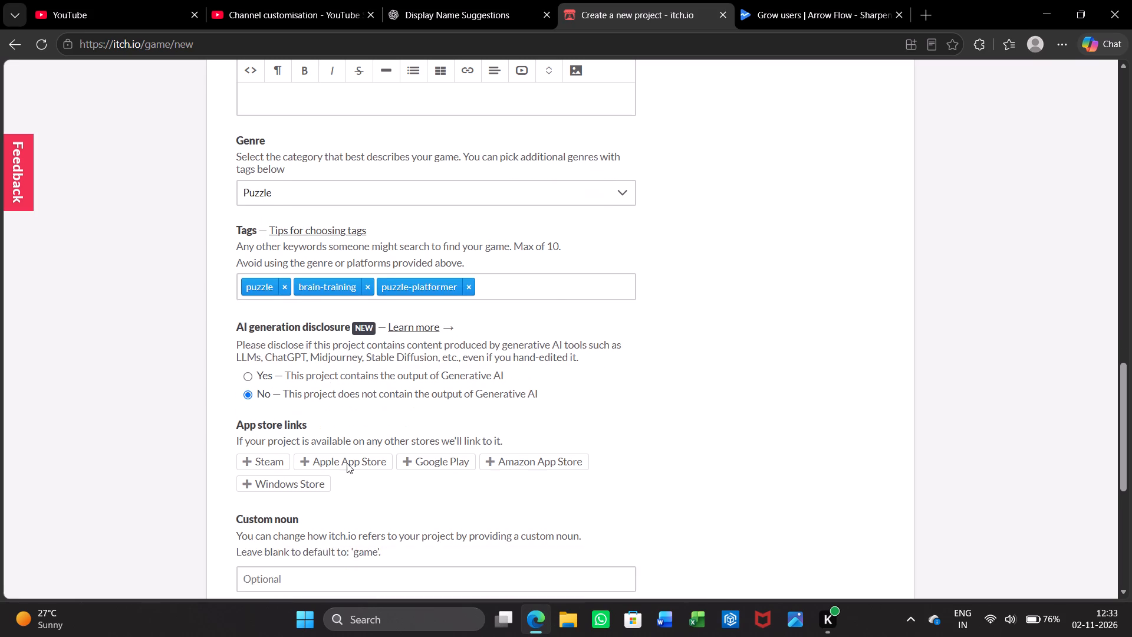
pyautogui.scroll(-1, 347, 463)
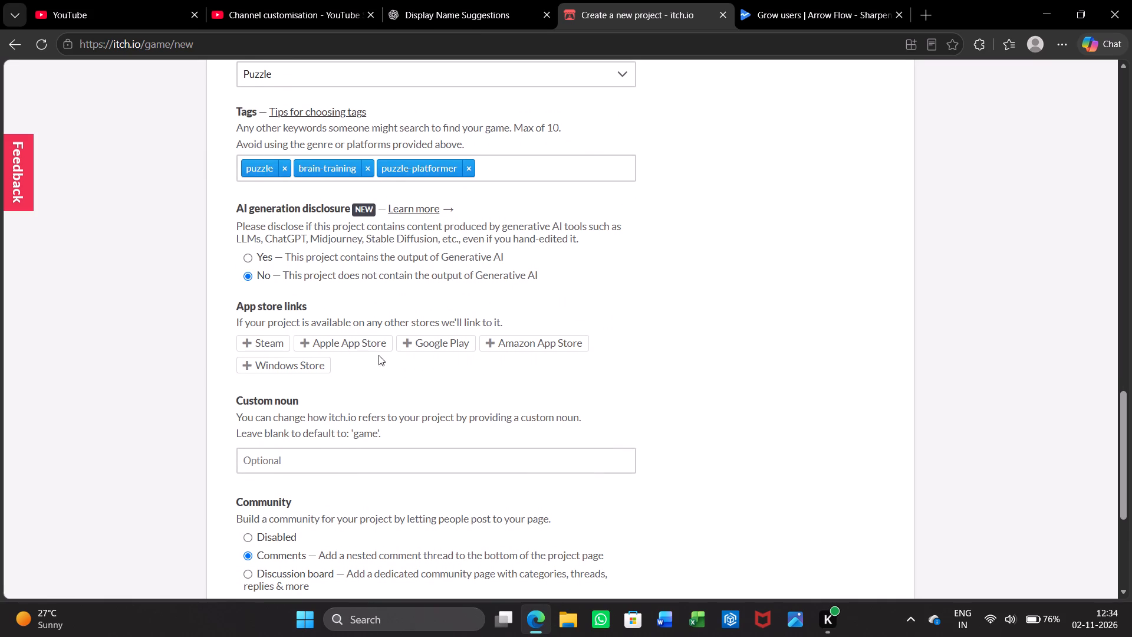
pyautogui.click(429, 337)
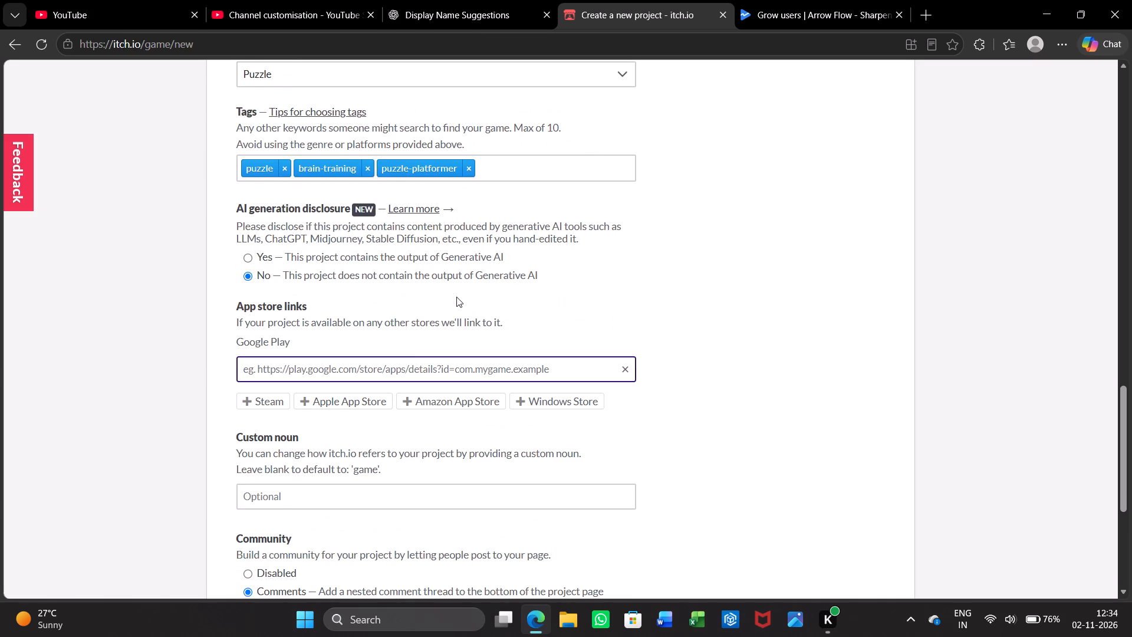
# Switch to Google Play Console and open the dashboard of the Arrow Flow - Sharpen Your Mind app.
pyautogui.click(768, 2)
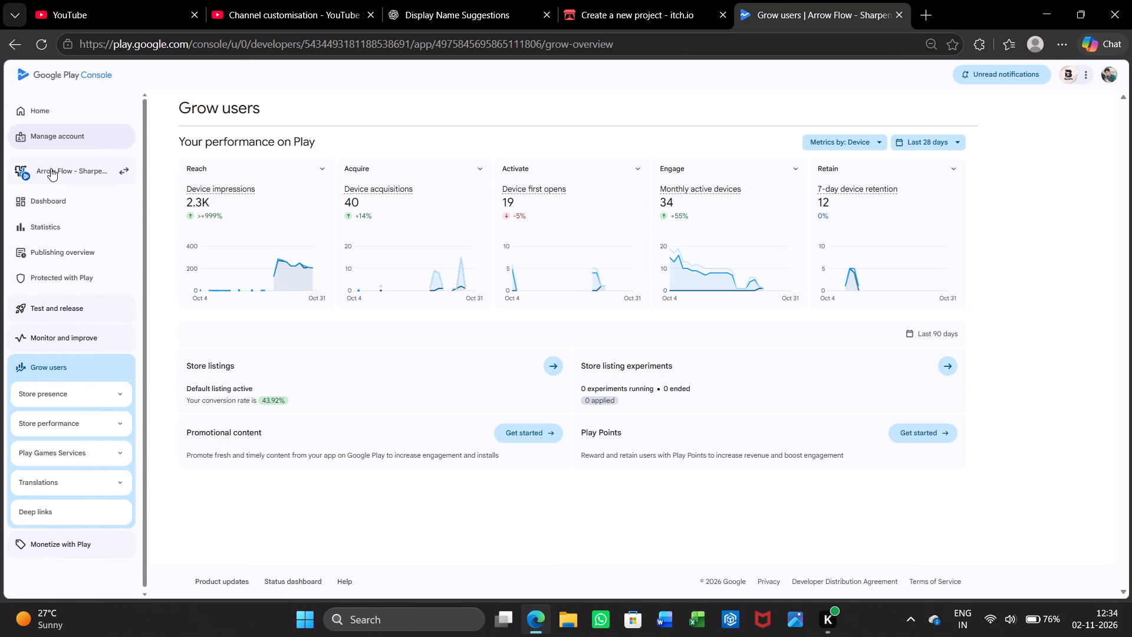
pyautogui.doubleClick(51, 168)
pyautogui.doubleClick(67, 201)
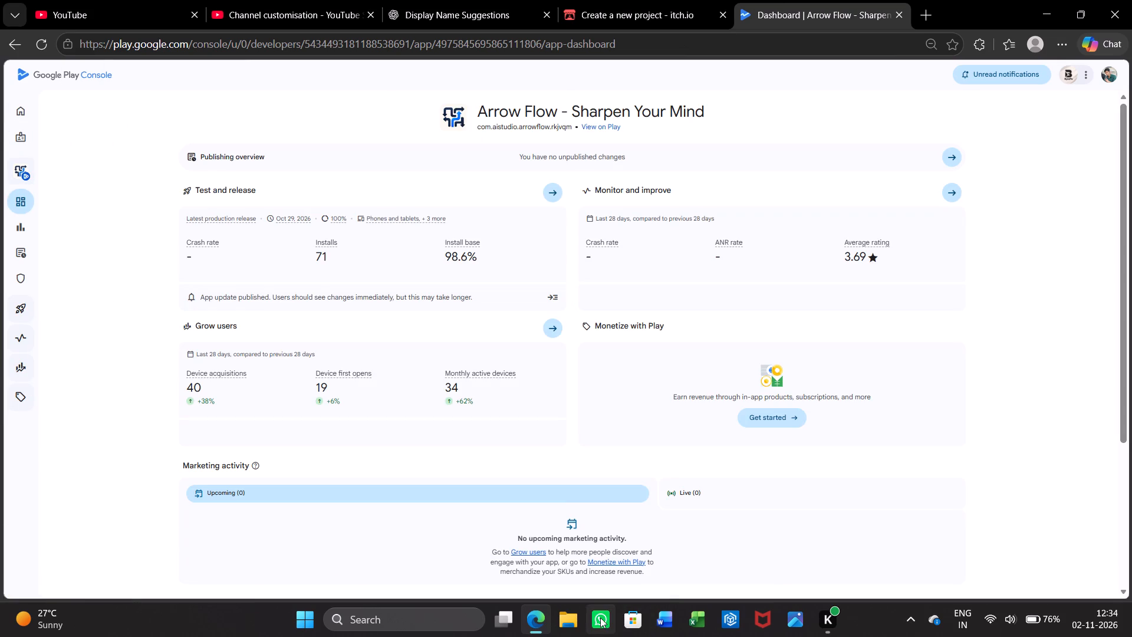
# Switch to WhatsApp.
pyautogui.click(600, 618)
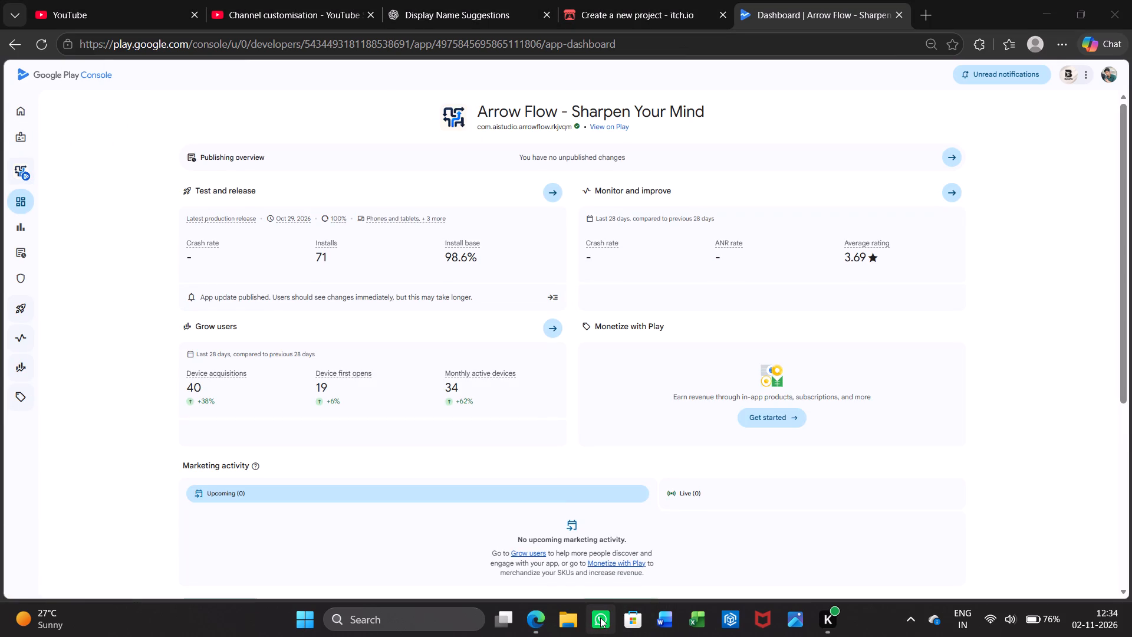
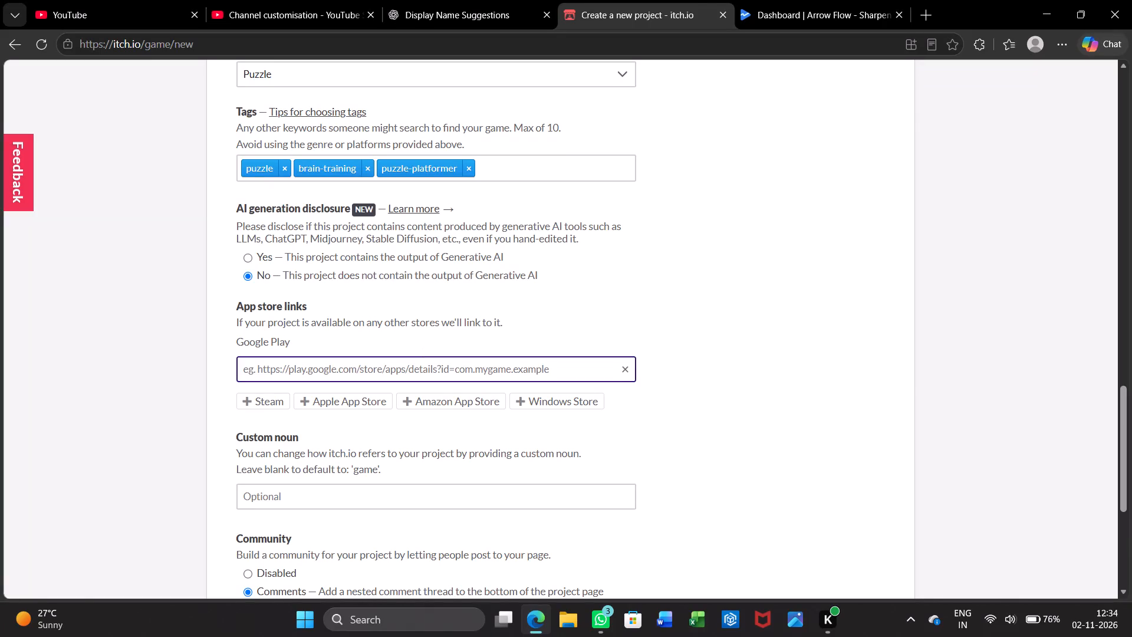
pyautogui.click(446, 370)
pyautogui.hotkey('ctrl', 'v')
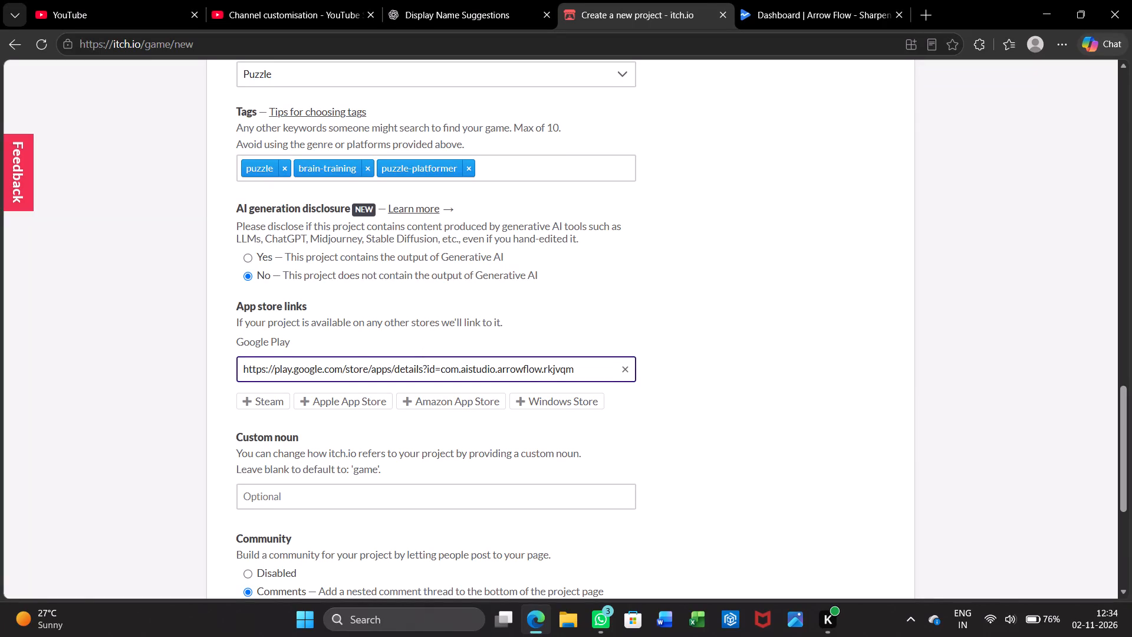
# Save the project with Draft visibility, view its new page, and dismiss the welcome message.
pyautogui.scroll(-2, 446, 370)
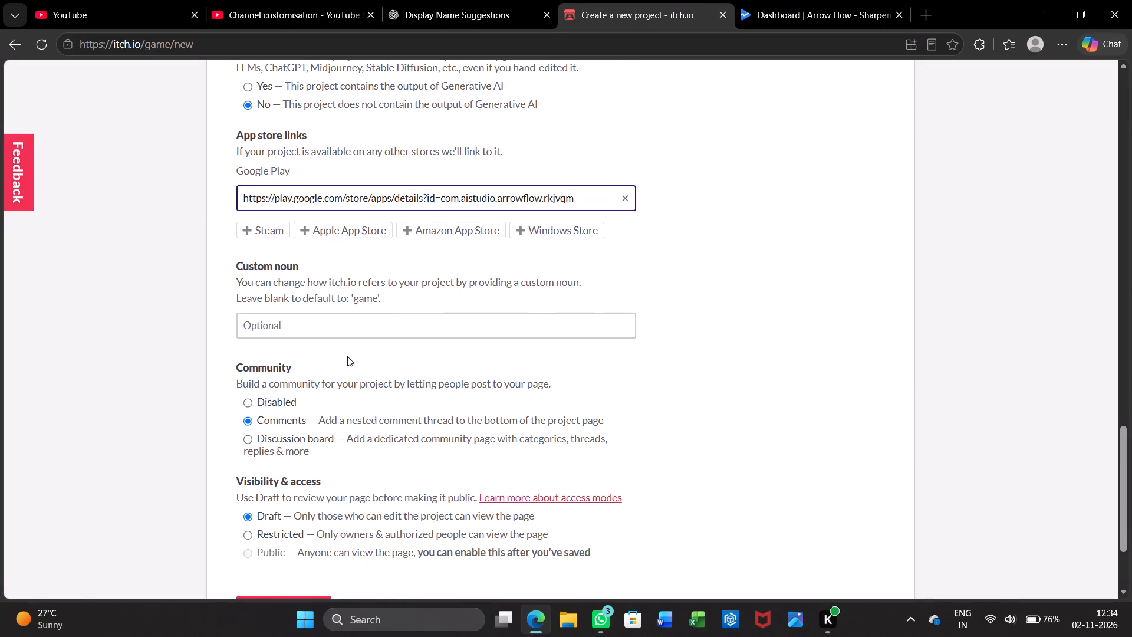
pyautogui.scroll(-2, 342, 356)
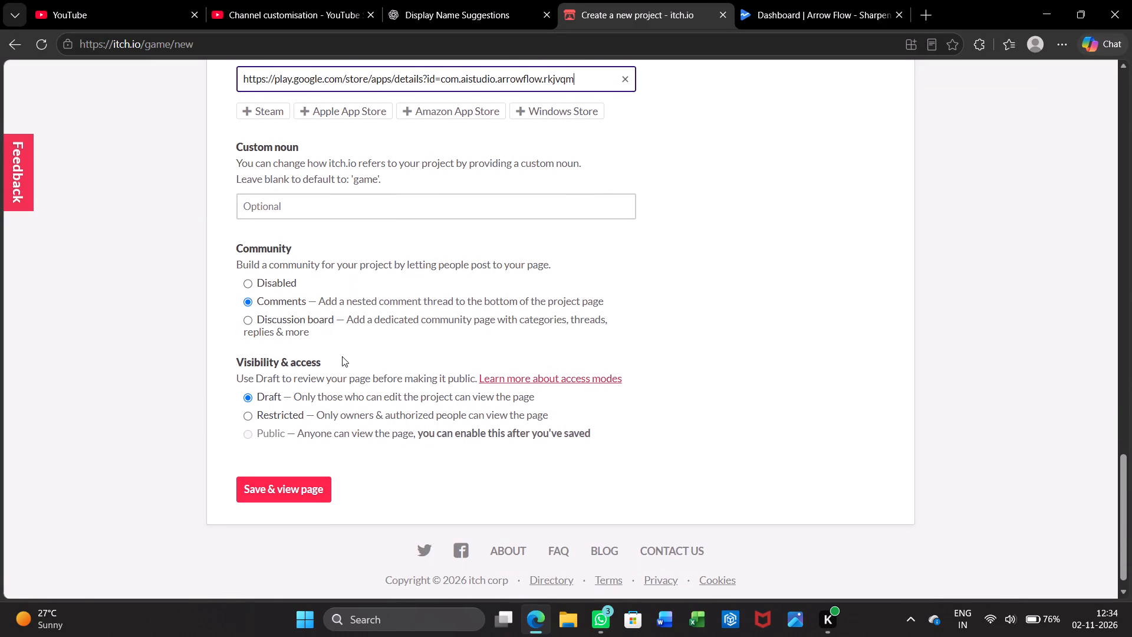
pyautogui.scroll(-1, 412, 342)
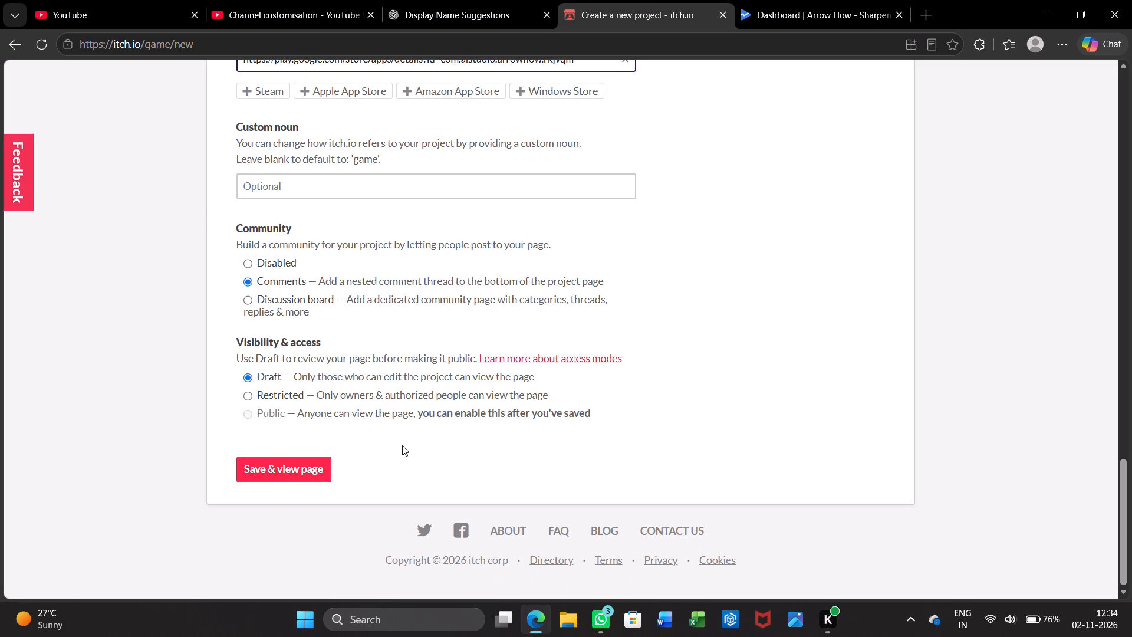
pyautogui.click(249, 412)
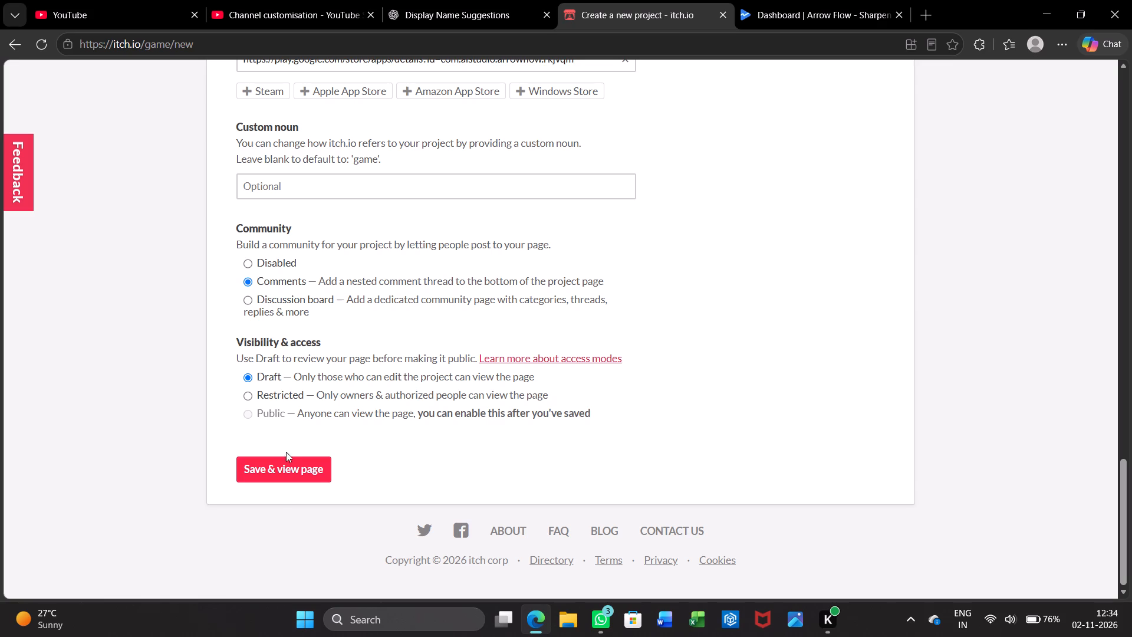
pyautogui.click(301, 472)
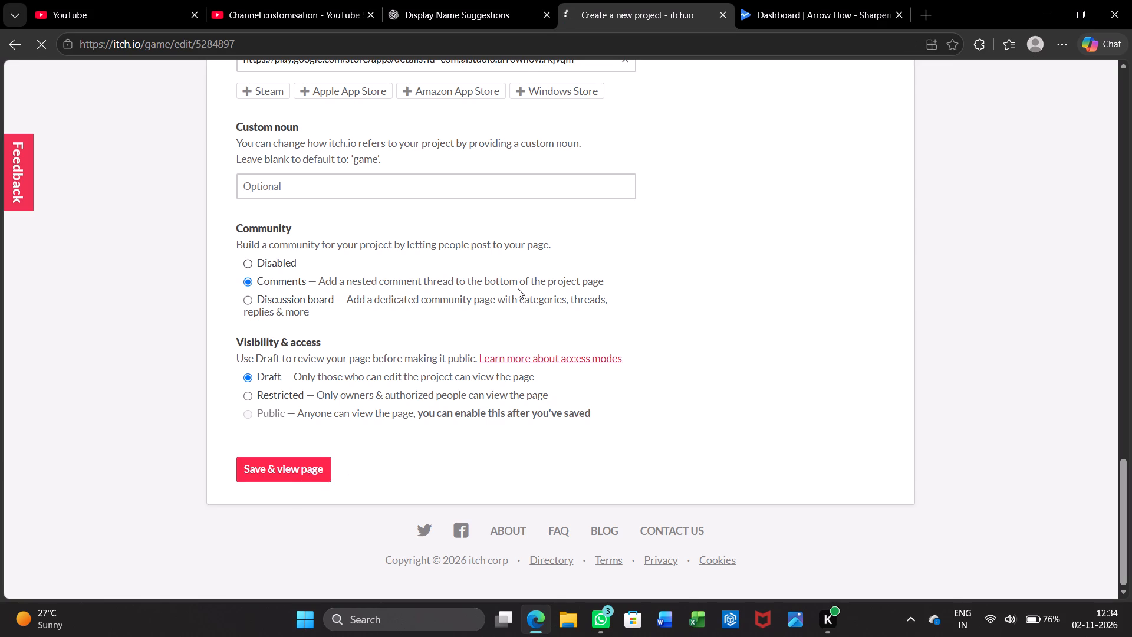
pyautogui.scroll(3, 518, 288)
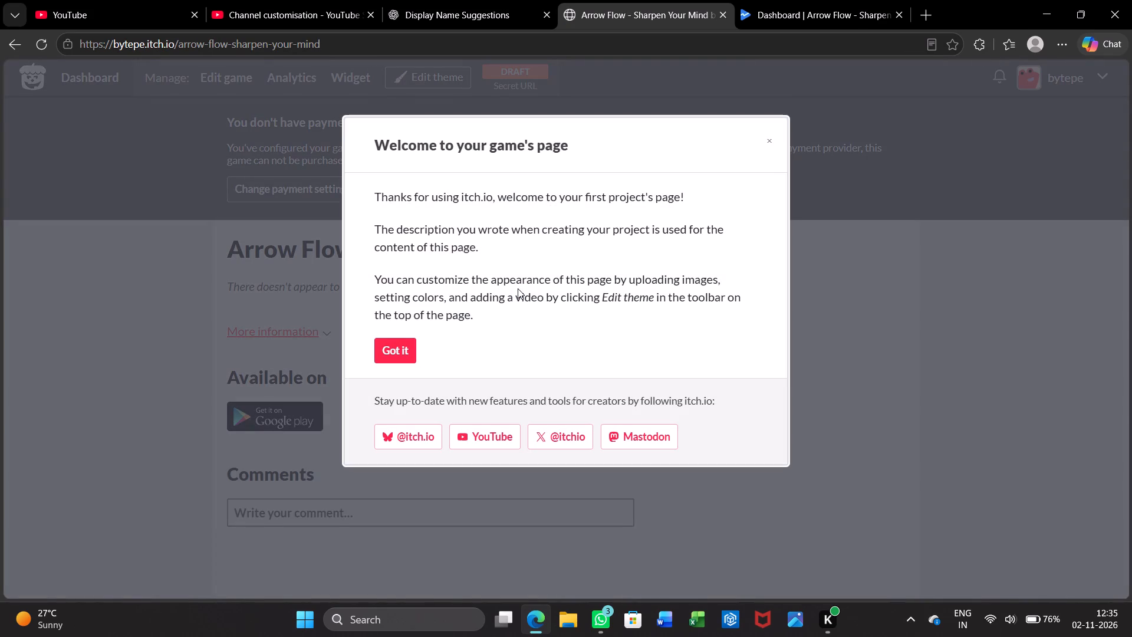
pyautogui.click(397, 350)
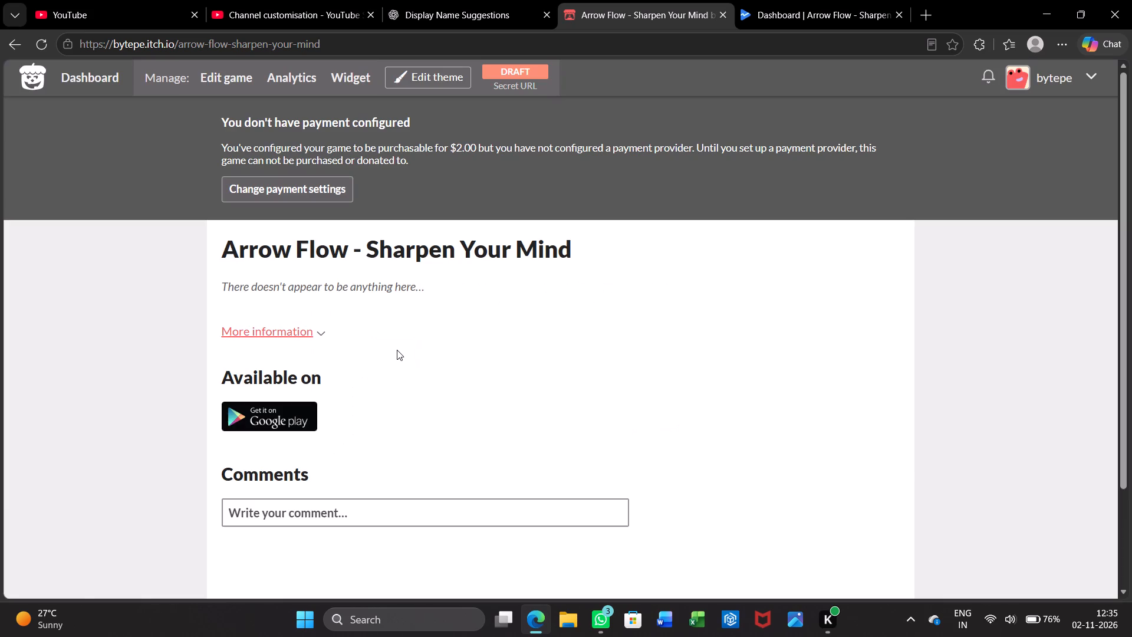
# Expand the additional information section on the Arrow Flow - Sharpen Your Mind page.
pyautogui.click(312, 330)
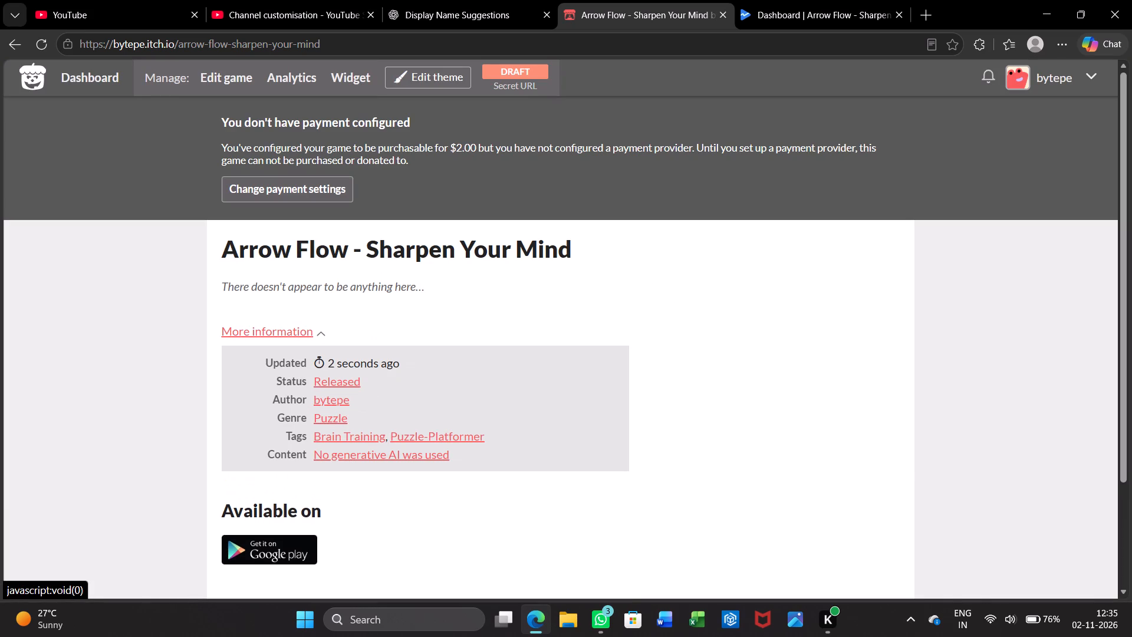
# Go to the payment settings for the game and look through the publisher get-started page and its Terms of Service.
pyautogui.click(291, 186)
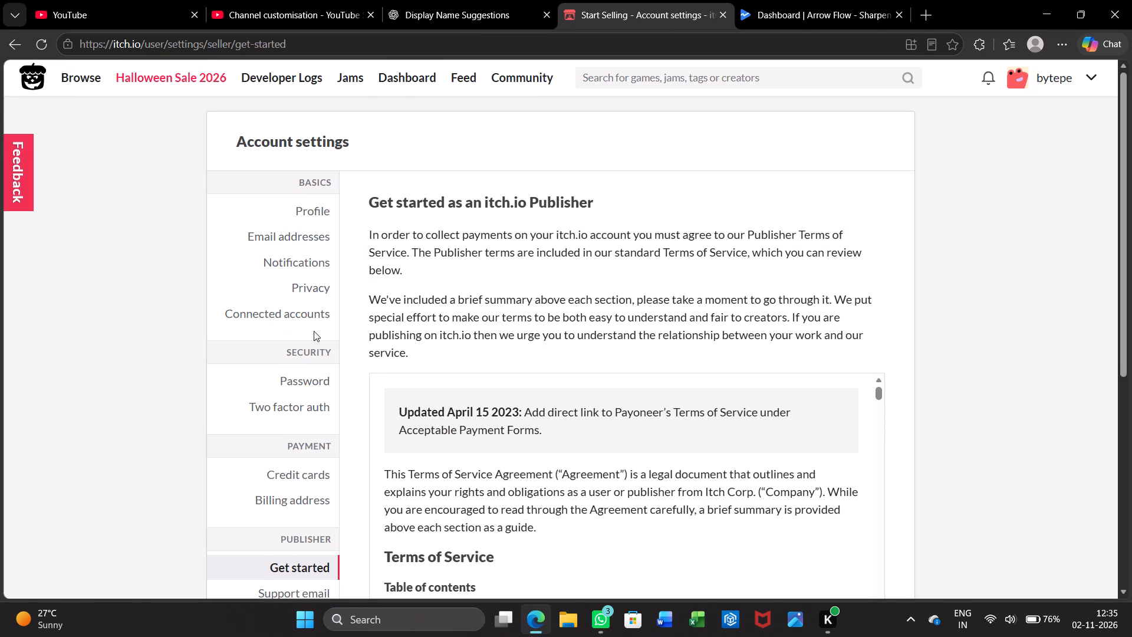
pyautogui.scroll(-1, 307, 484)
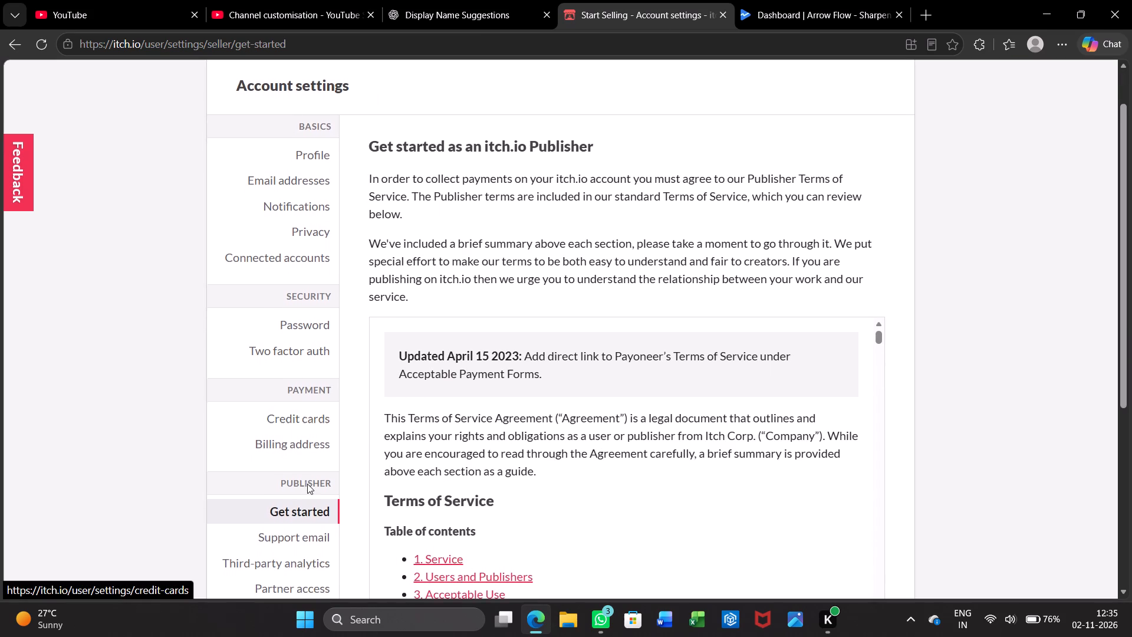
pyautogui.scroll(-2, 307, 484)
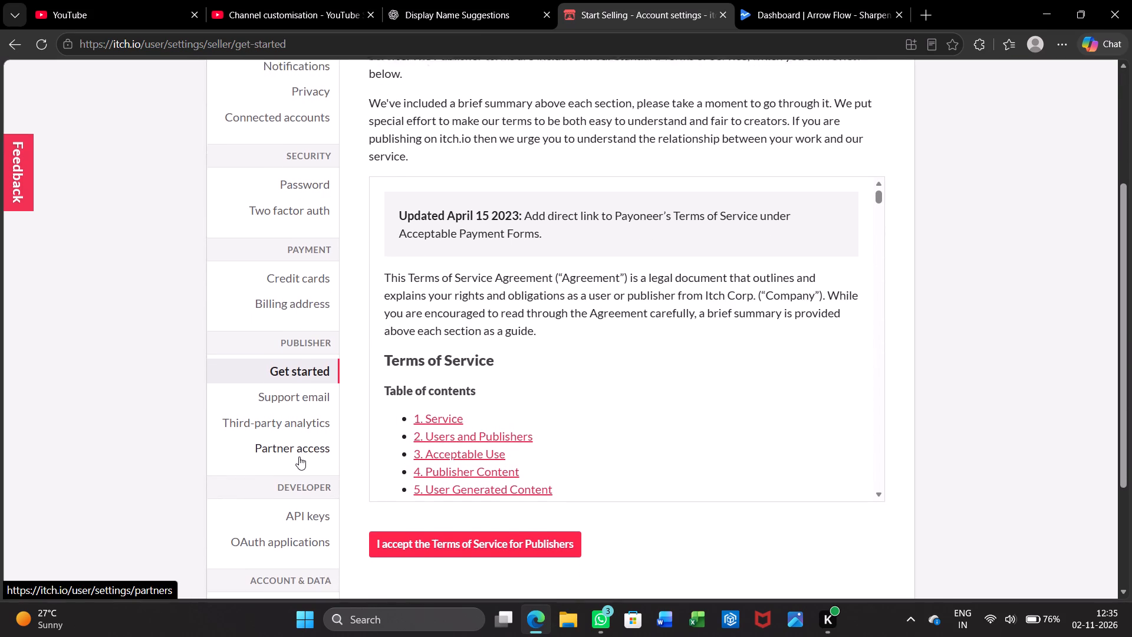
pyautogui.scroll(-2, 299, 457)
pyautogui.scroll(1, 299, 457)
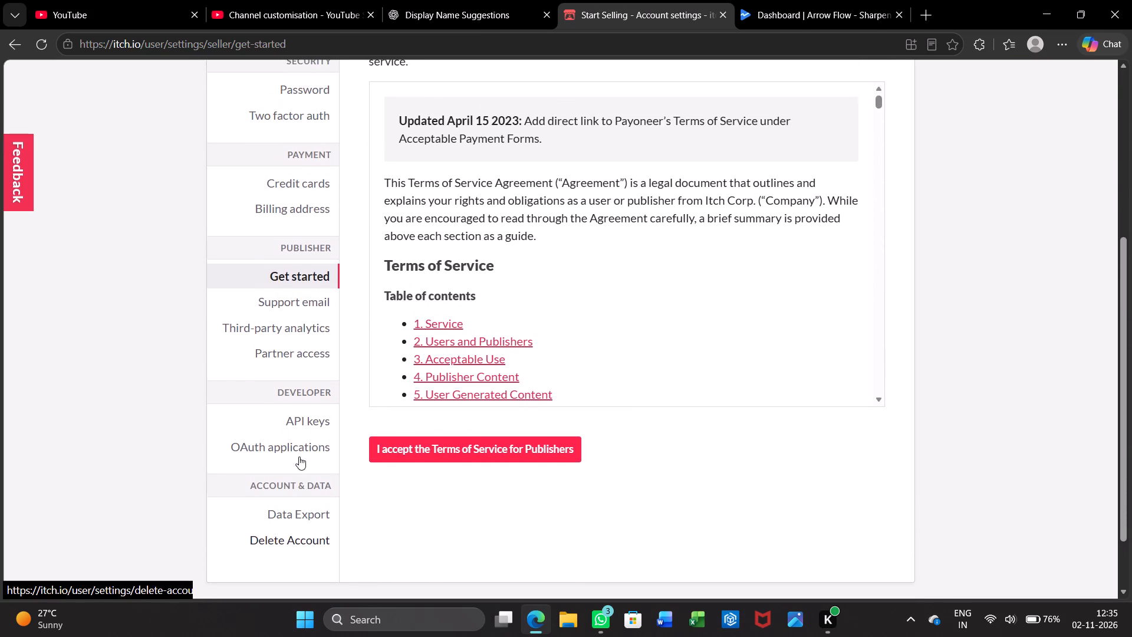
pyautogui.scroll(2, 299, 457)
pyautogui.scroll(-1, 299, 457)
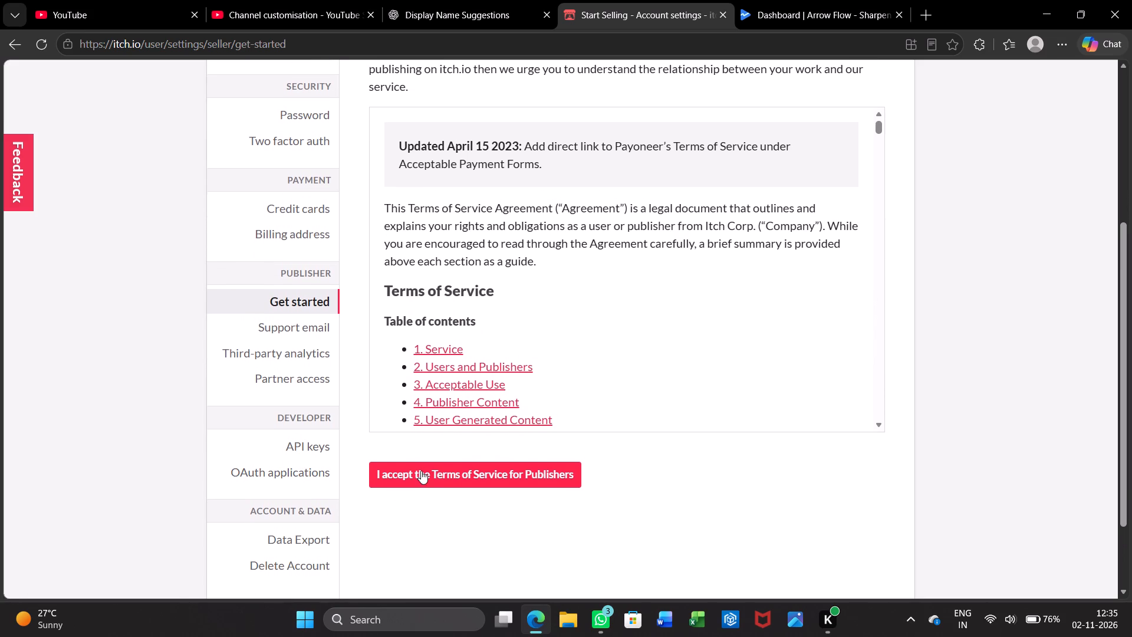
# Accept the Terms of Service for Publishers.
pyautogui.doubleClick(421, 471)
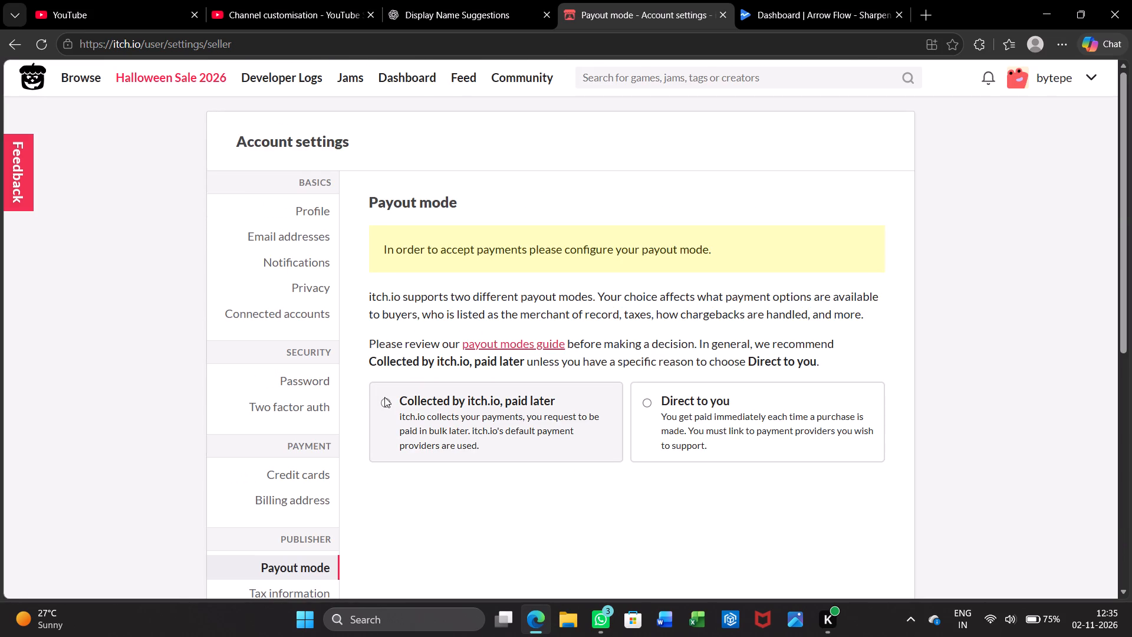
# Set the payout mode to Direct to you, with EU billing address collection and VAT added on top of the purchase price enabled.
pyautogui.click(647, 400)
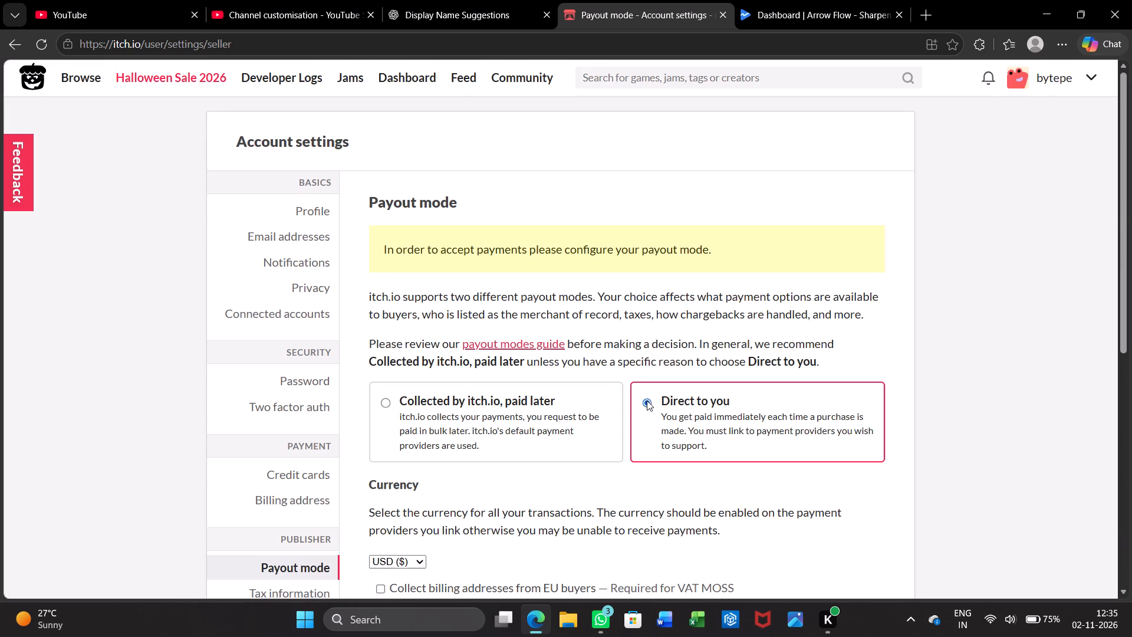
pyautogui.scroll(-1, 531, 472)
pyautogui.click(384, 396)
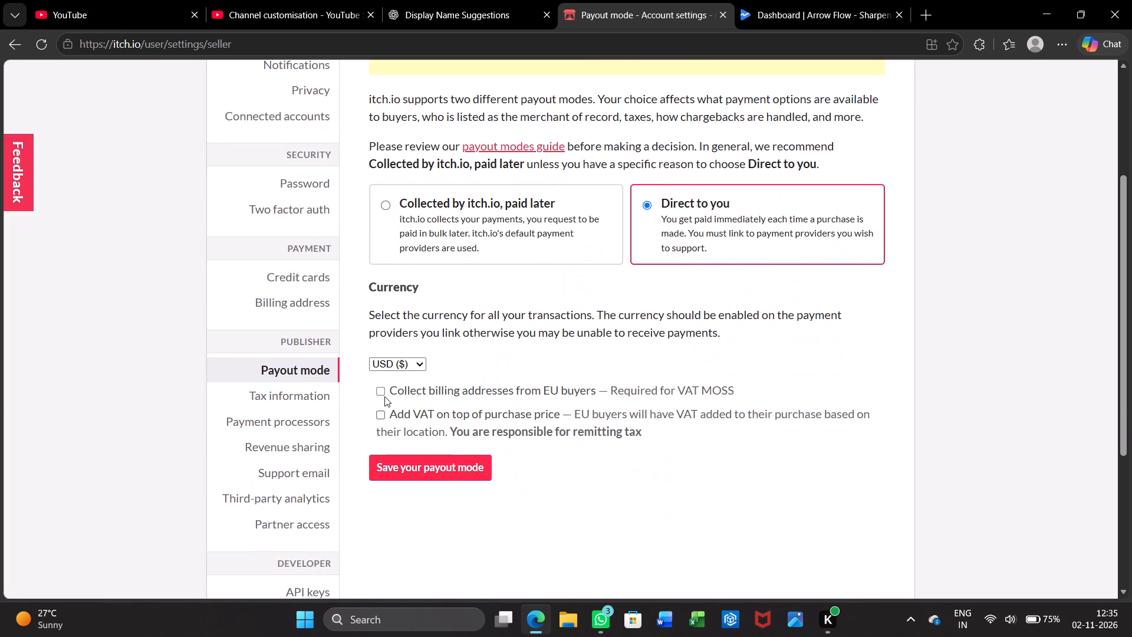
pyautogui.click(379, 415)
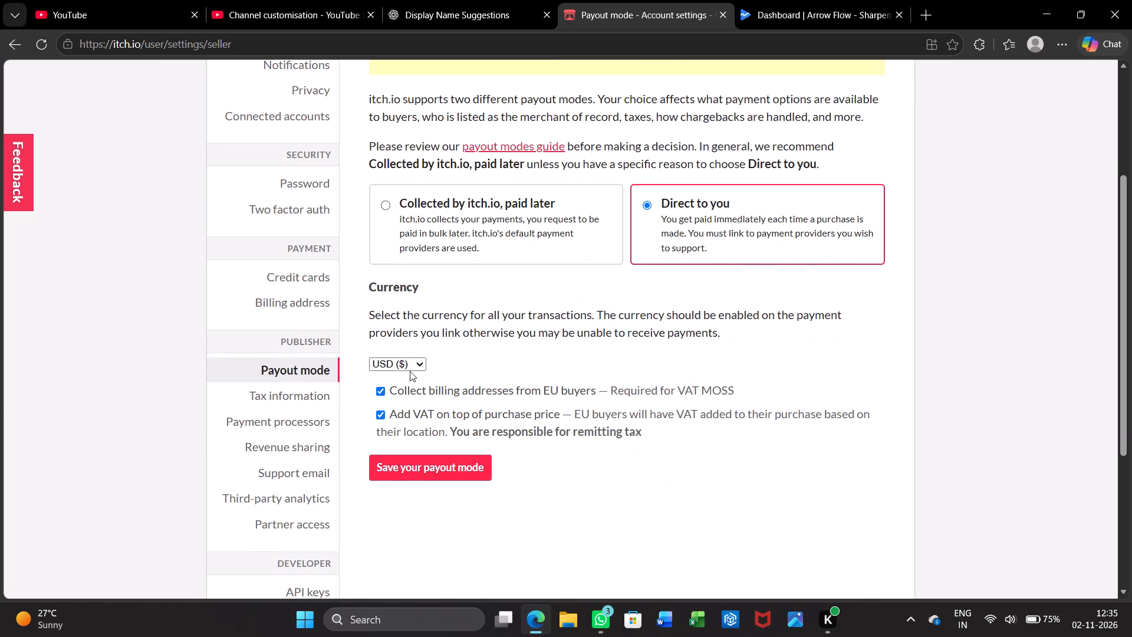
pyautogui.click(414, 360)
pyautogui.click(414, 360)
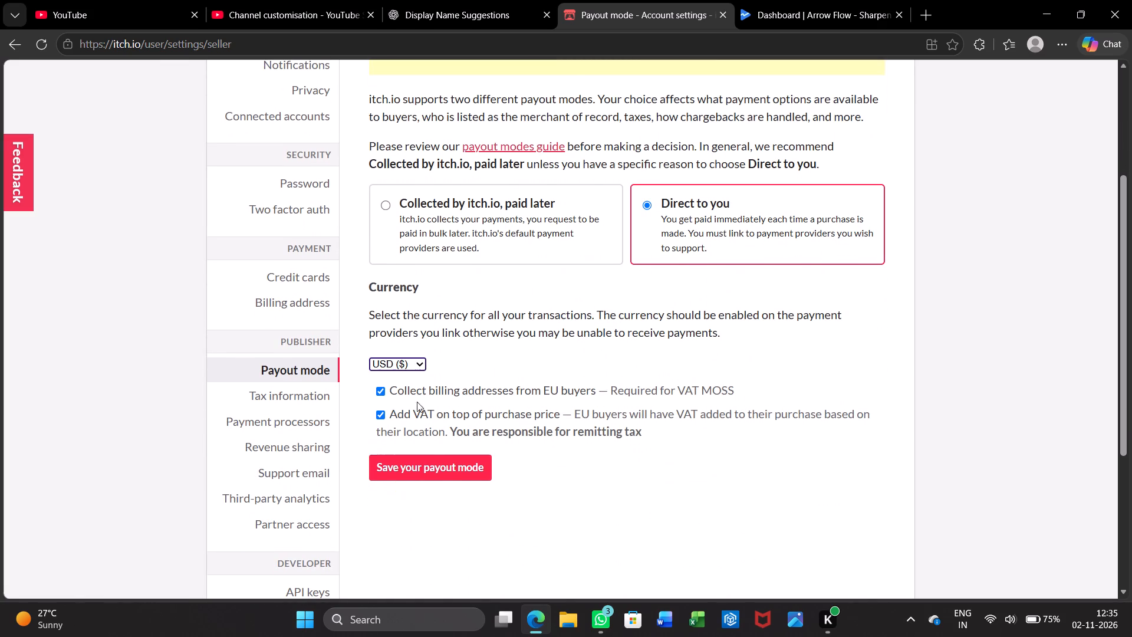
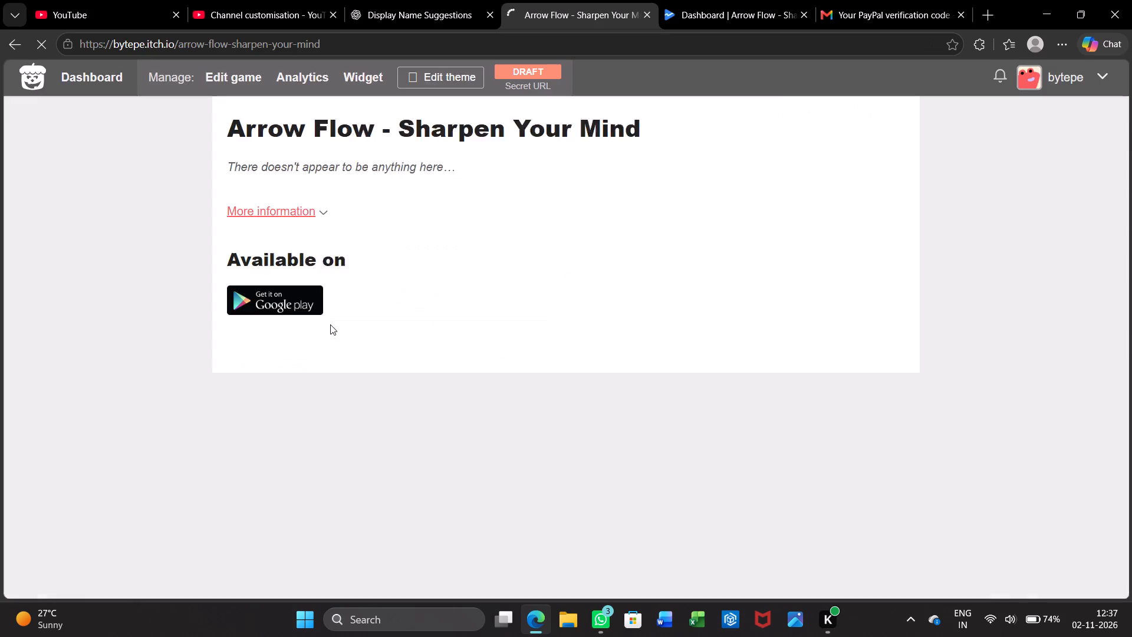
# Return to the creator dashboard and open the Arrow Flow - Sharpen Your Mind project for editing.
pyautogui.click(330, 324)
pyautogui.hscroll(5, 330, 324)
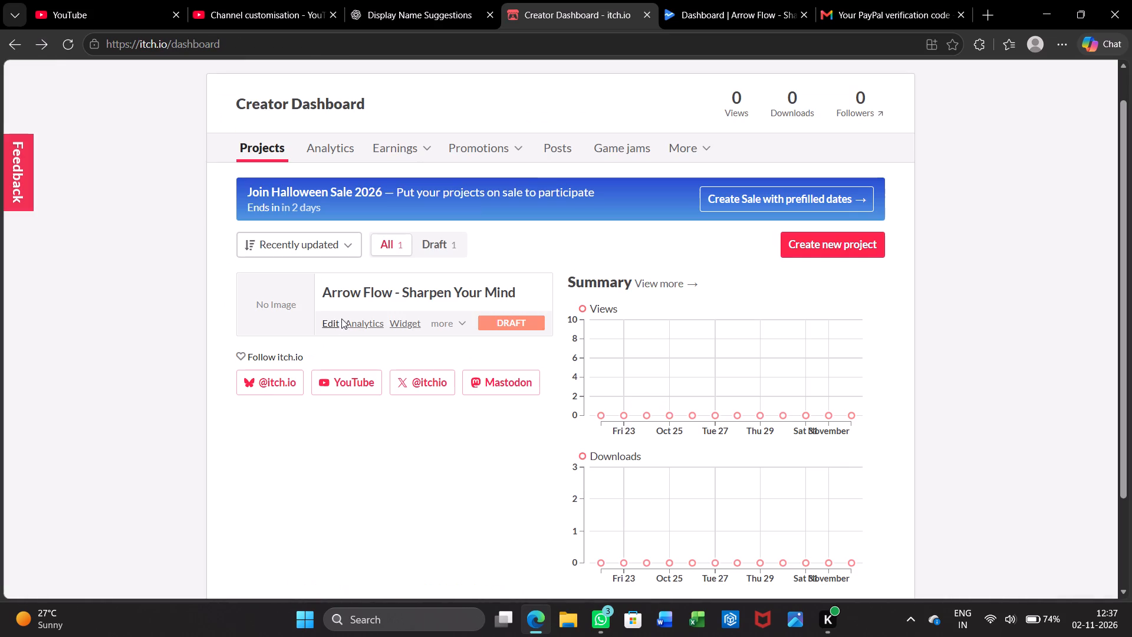
pyautogui.click(330, 327)
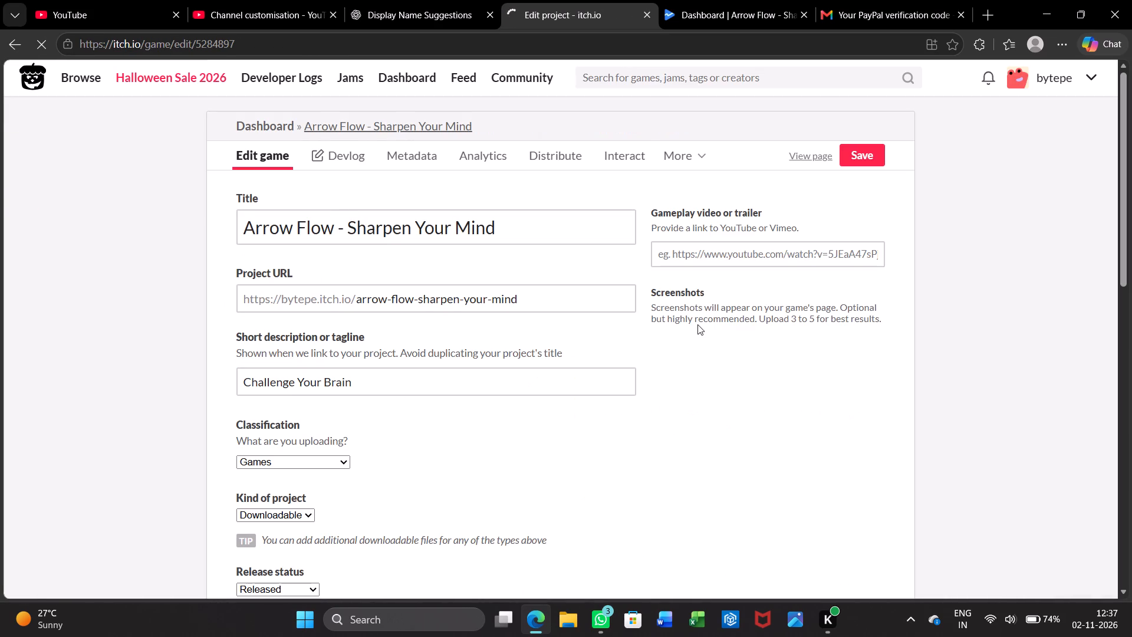
# Start uploading a cover image for the game, opening the file selection in the Downloads folder.
pyautogui.click(752, 283)
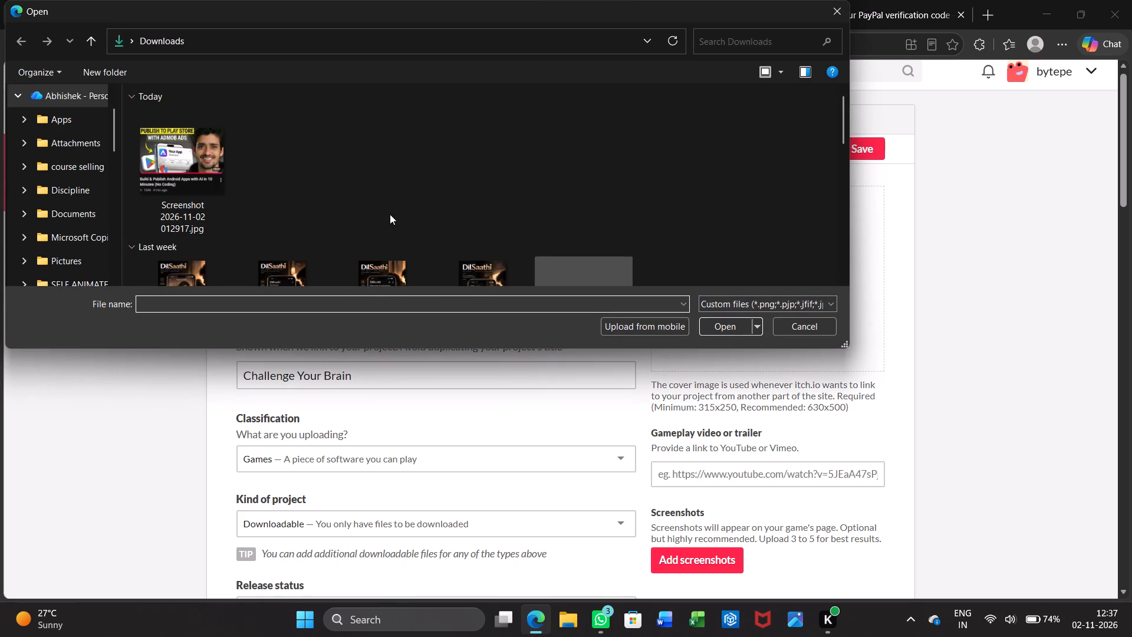
# Upload Arrow Flow icon.png from the Downloads folder as the project's cover image.
pyautogui.hscroll(1, 370, 214)
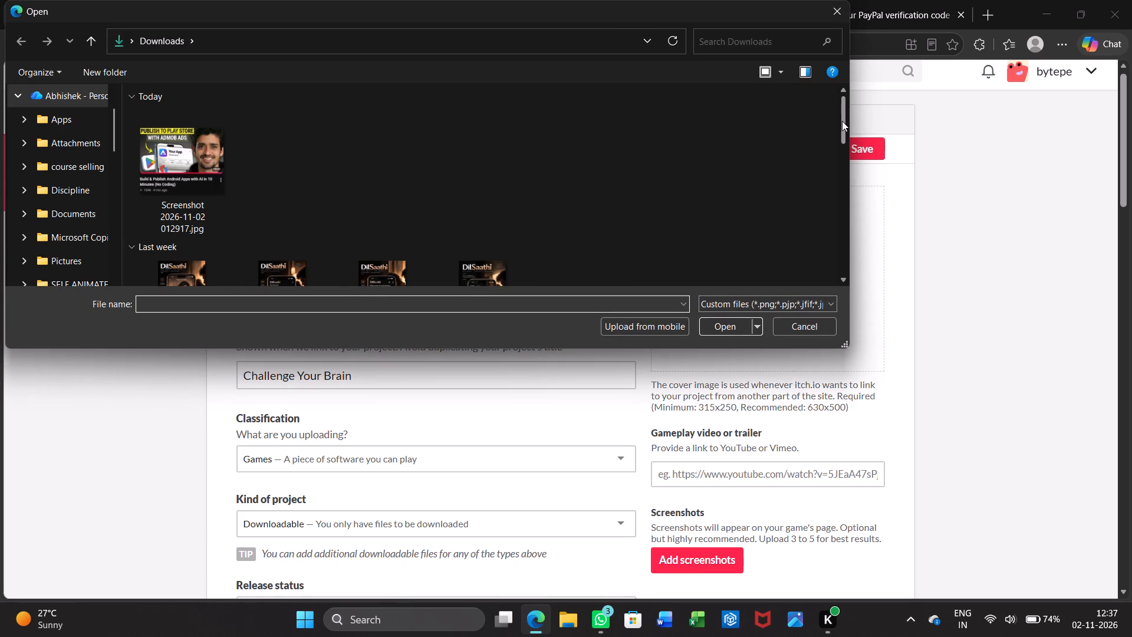
pyautogui.moveTo(842, 121); pyautogui.dragTo(856, 184)
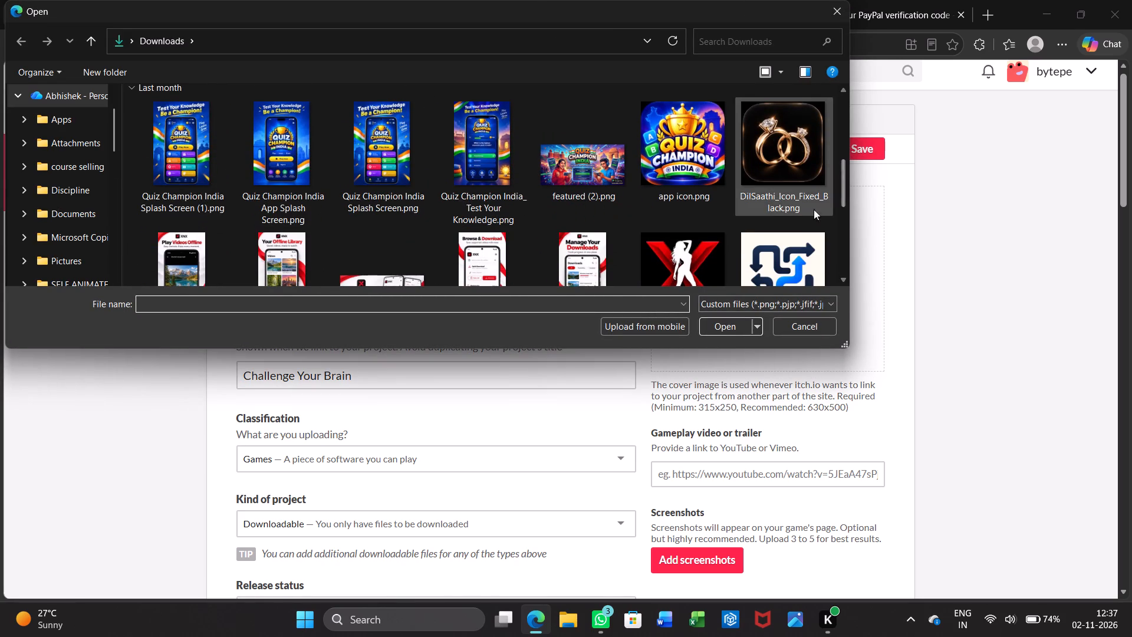
pyautogui.doubleClick(790, 255)
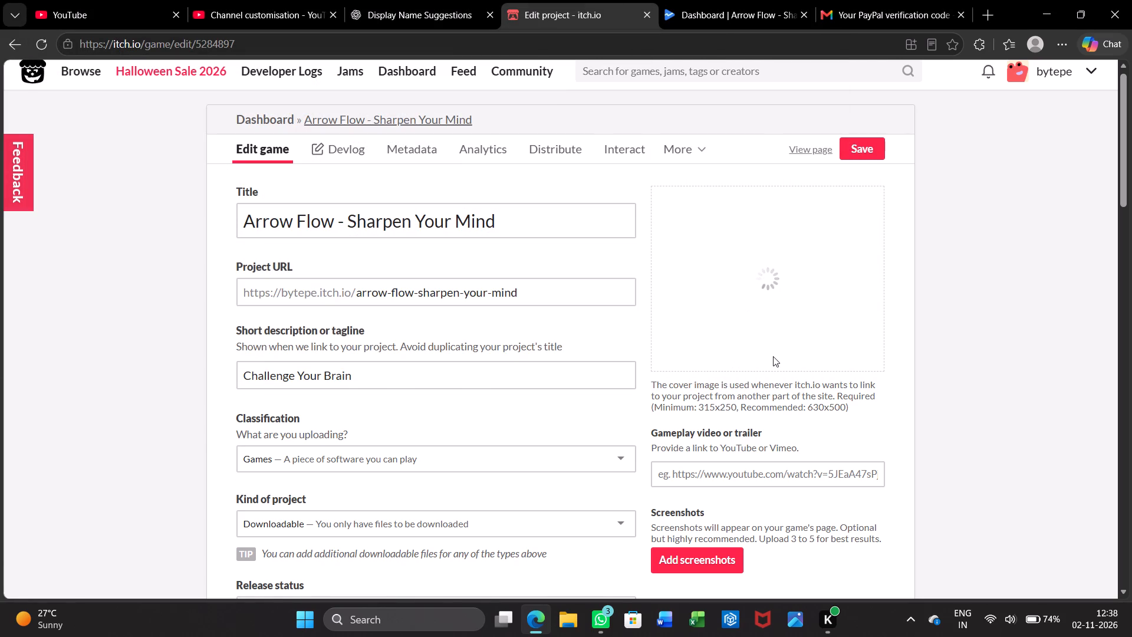
# Add pic 1.png, pic 2.png, pic 3.png, pic 4.png and pic 5.png from Downloads as the project's screenshots.
pyautogui.click(703, 567)
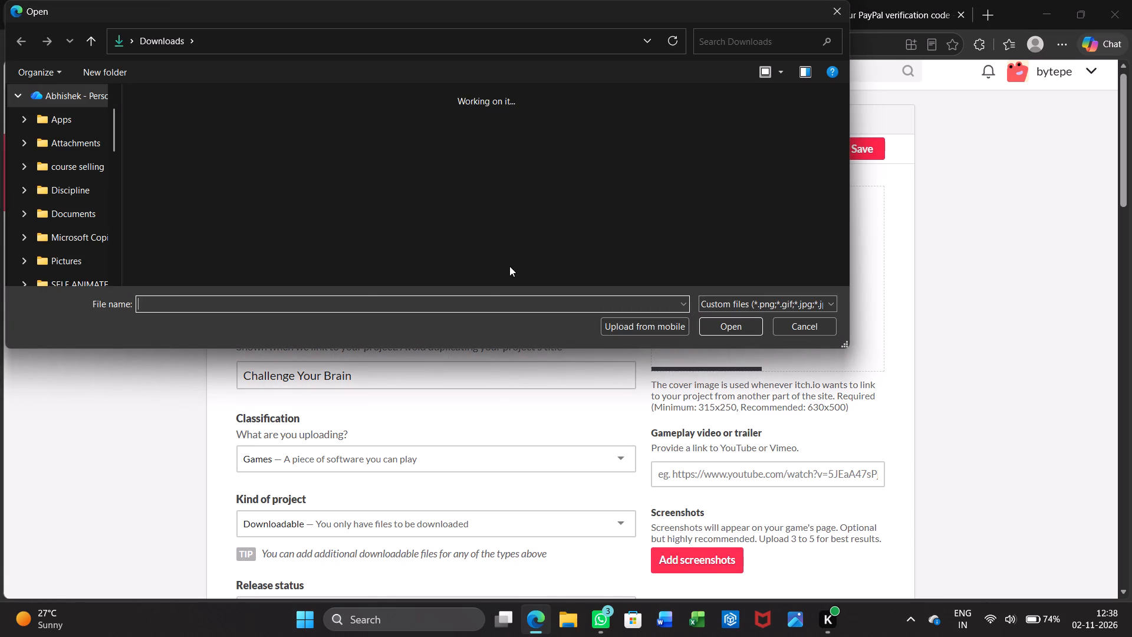
pyautogui.moveTo(842, 137); pyautogui.dragTo(845, 145)
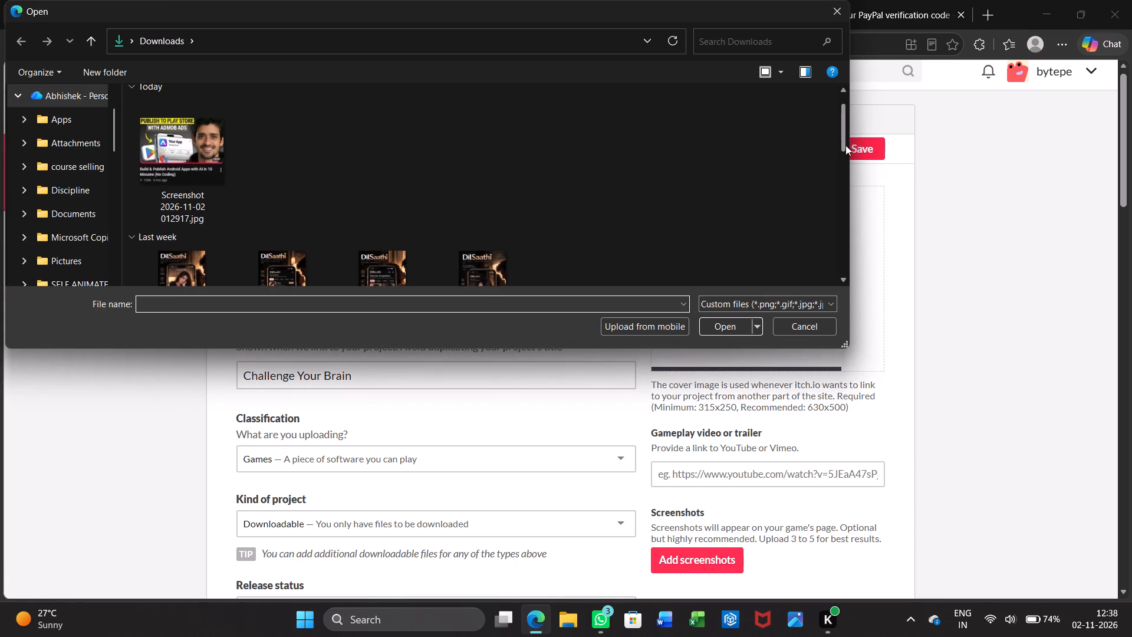
pyautogui.moveTo(845, 145); pyautogui.dragTo(854, 235)
pyautogui.keyDown('ctrl'); pyautogui.click(576, 193); pyautogui.keyUp('ctrl')
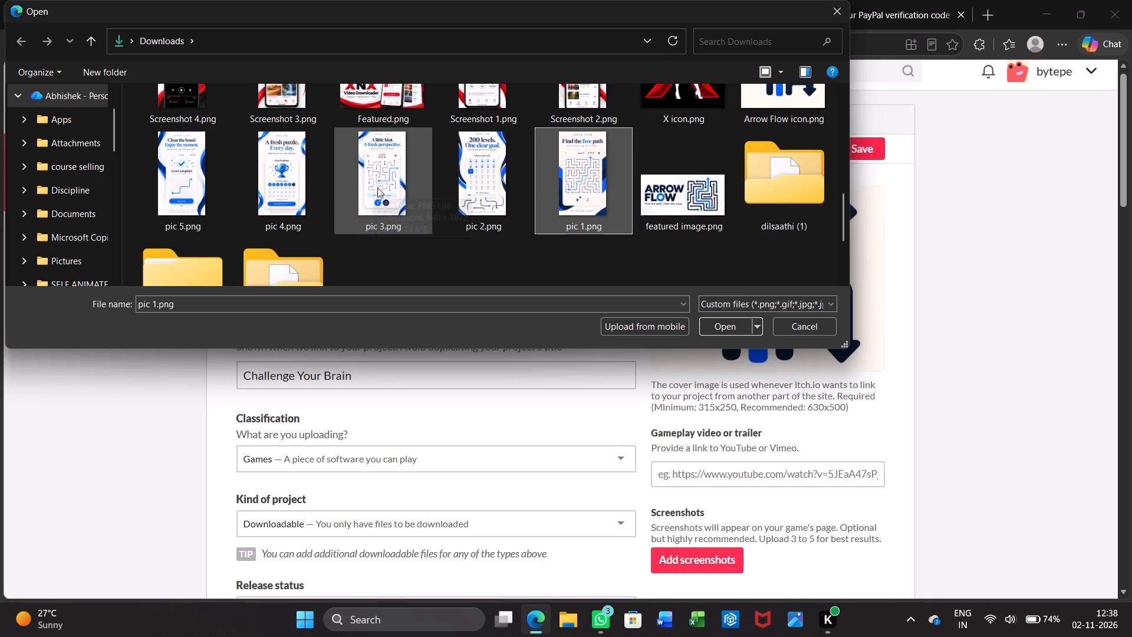
pyautogui.keyDown('ctrl'); pyautogui.click(470, 179); pyautogui.keyUp('ctrl')
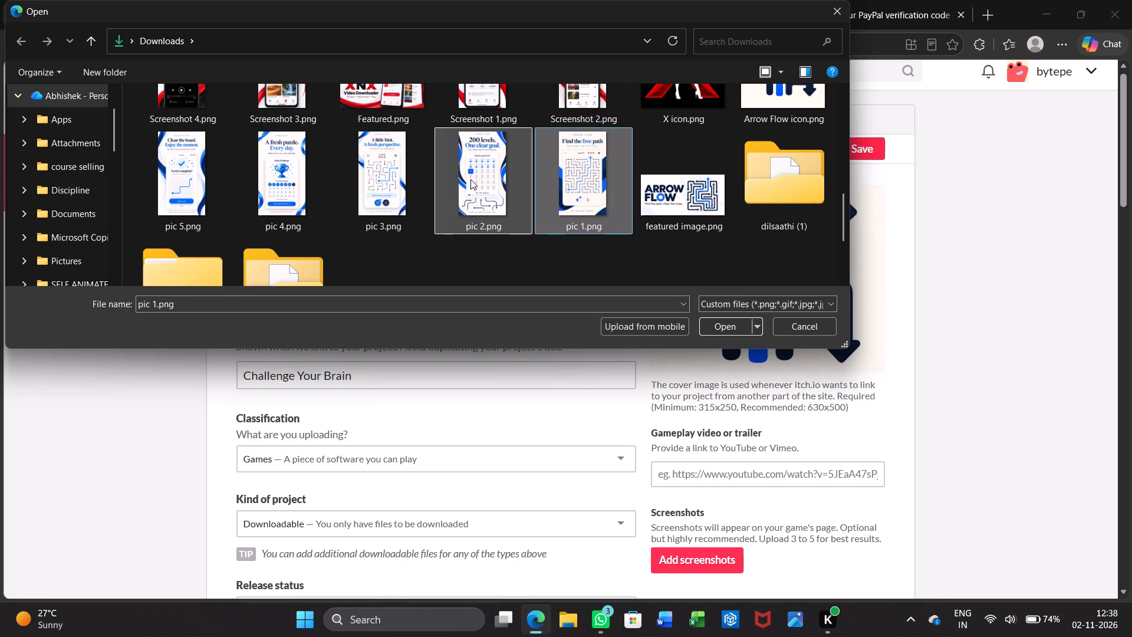
pyautogui.keyDown('ctrl'); pyautogui.click(390, 179); pyautogui.keyUp('ctrl')
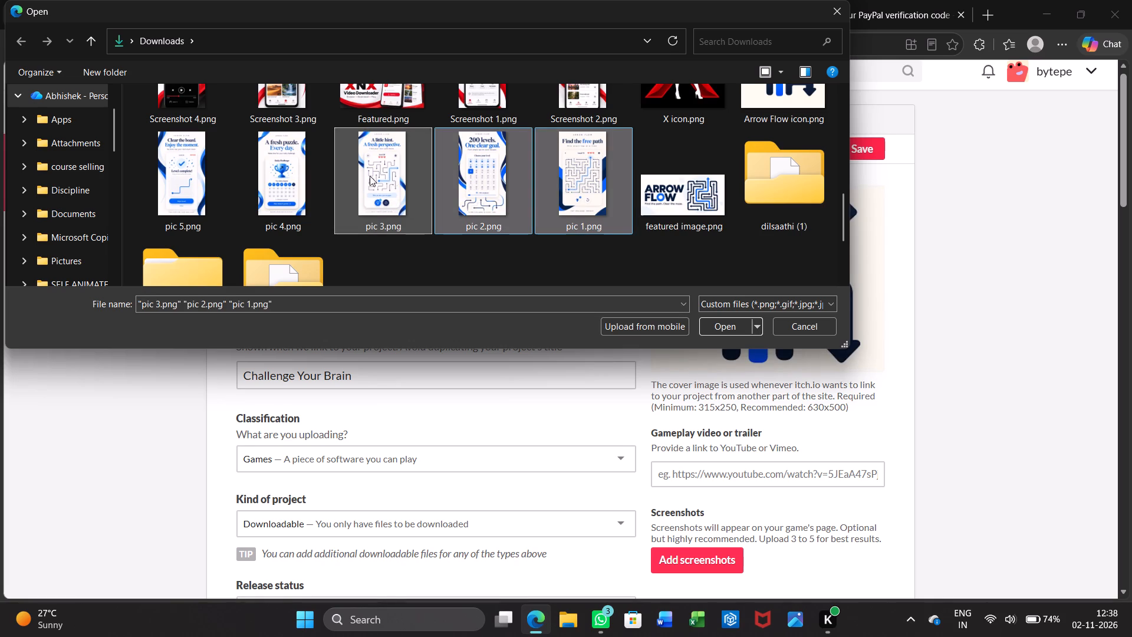
pyautogui.keyDown('ctrl'); pyautogui.click(264, 164); pyautogui.keyUp('ctrl')
pyautogui.keyDown('ctrl'); pyautogui.click(195, 160); pyautogui.keyUp('ctrl')
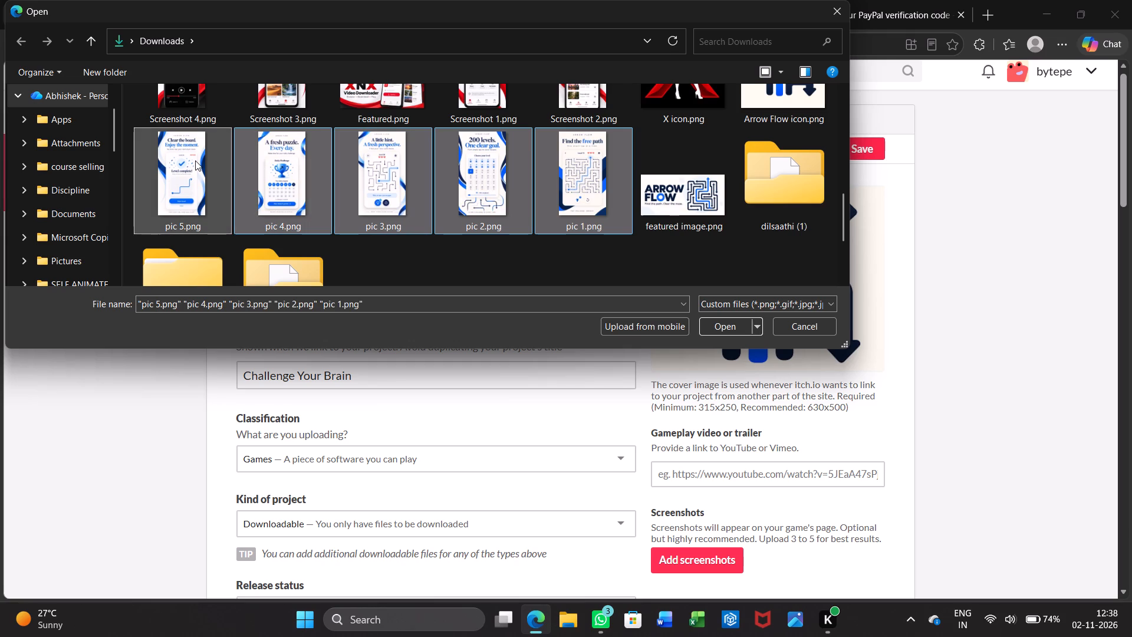
pyautogui.click(725, 330)
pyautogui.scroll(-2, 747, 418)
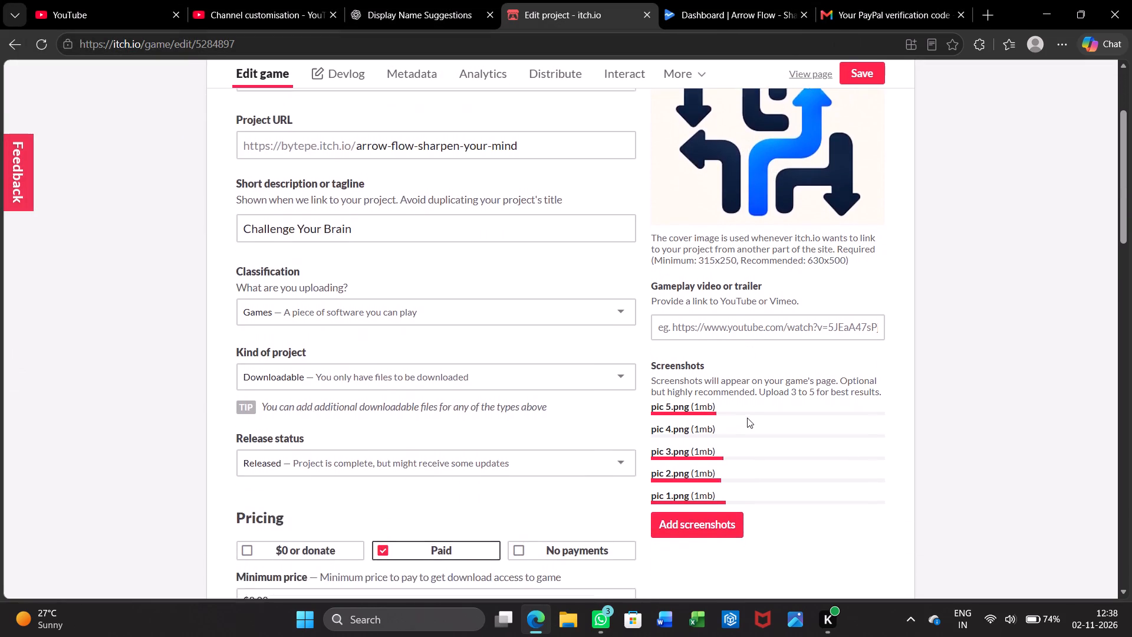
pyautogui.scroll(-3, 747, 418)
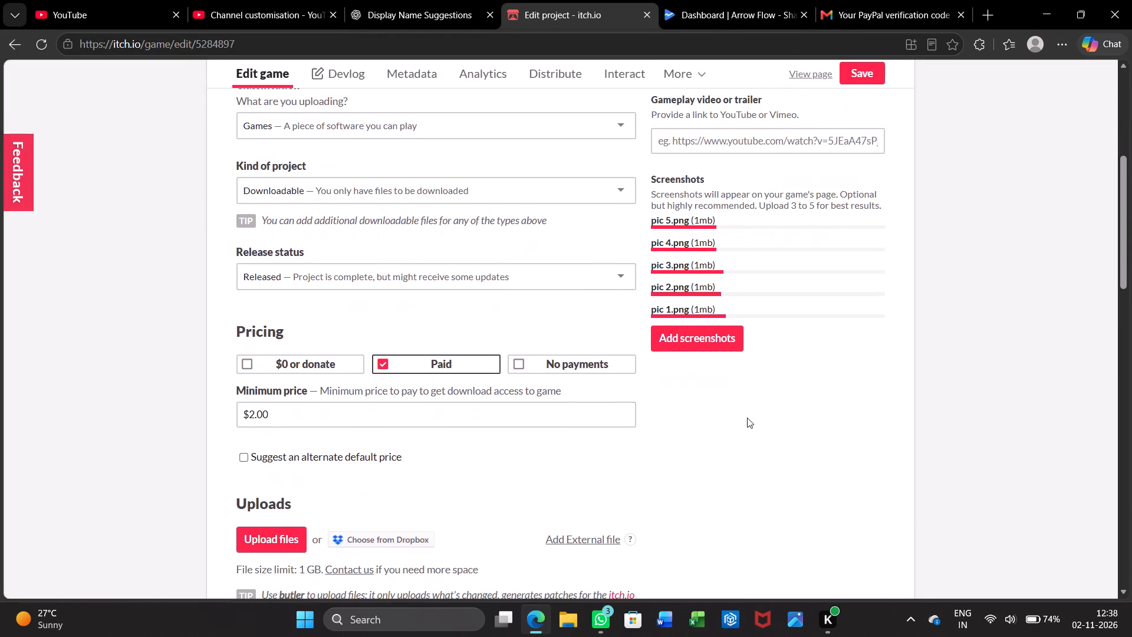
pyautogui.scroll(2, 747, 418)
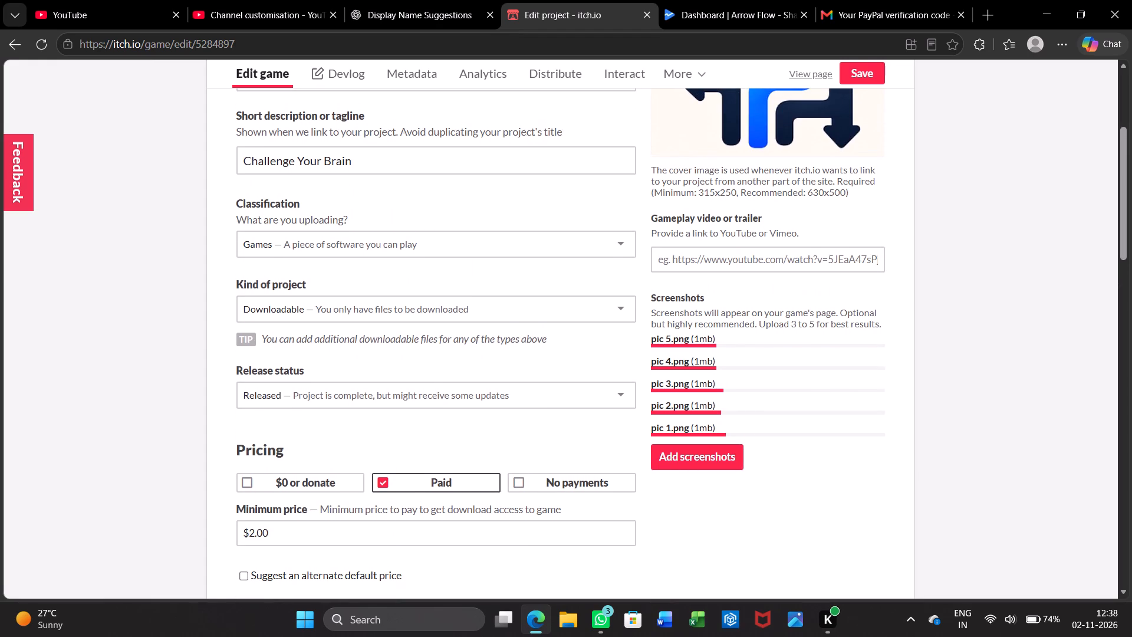
# Switch to YouTube, view the "Arrow Flow | Sharpen our Mind" Short from the DilSaathi channel, and return to the channel page.
pyautogui.click(229, 0)
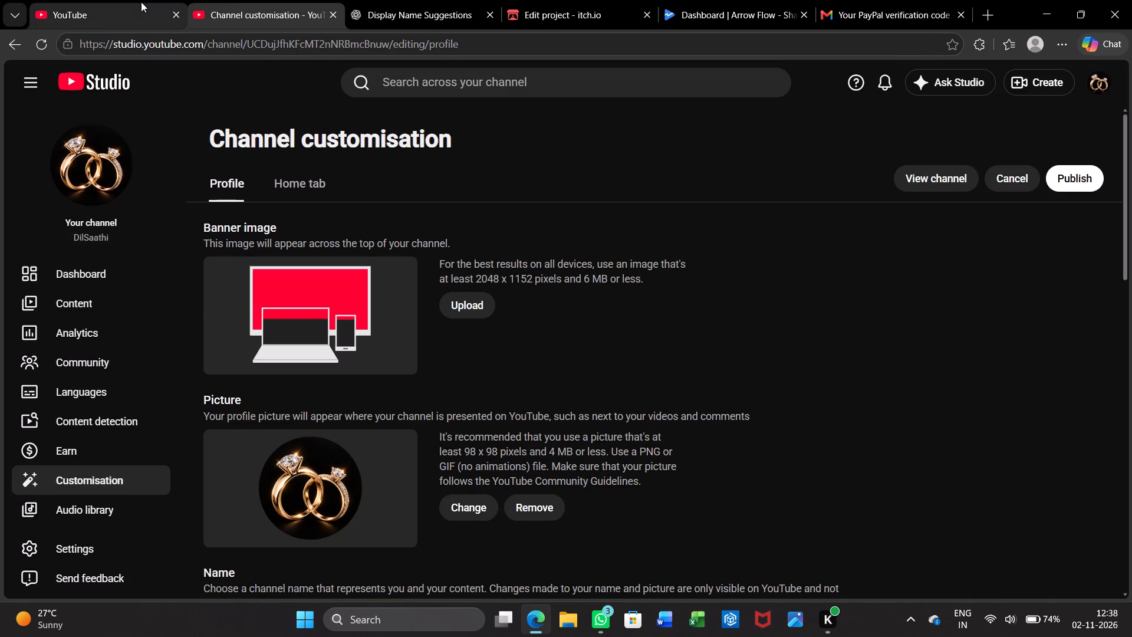
pyautogui.click(141, 2)
pyautogui.hscroll(6, 305, 136)
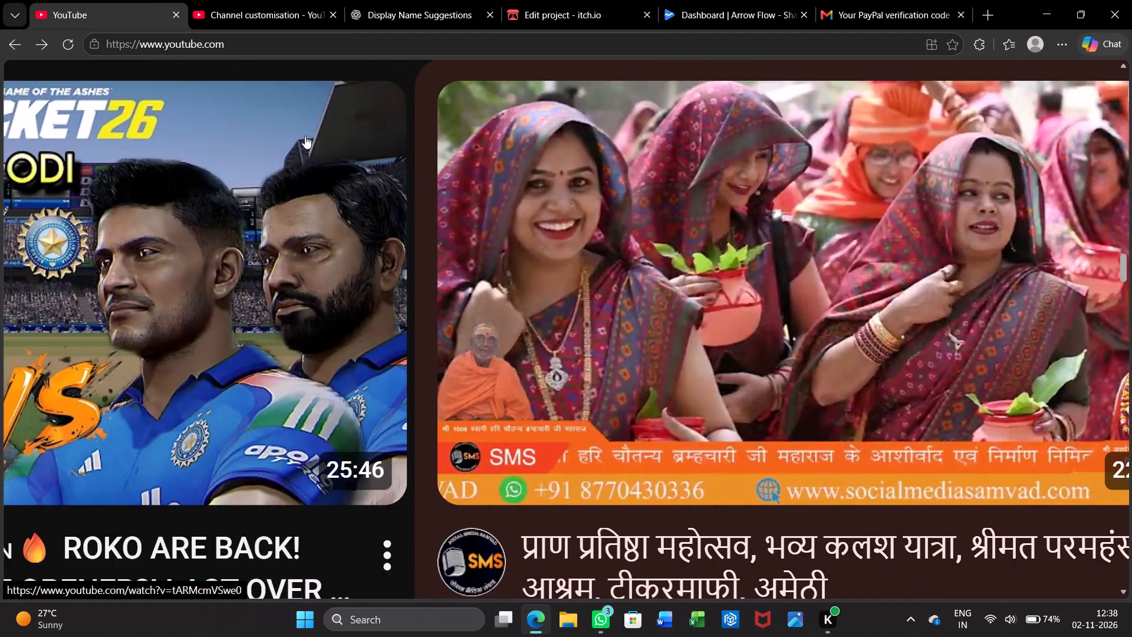
pyautogui.hscroll(7, 305, 136)
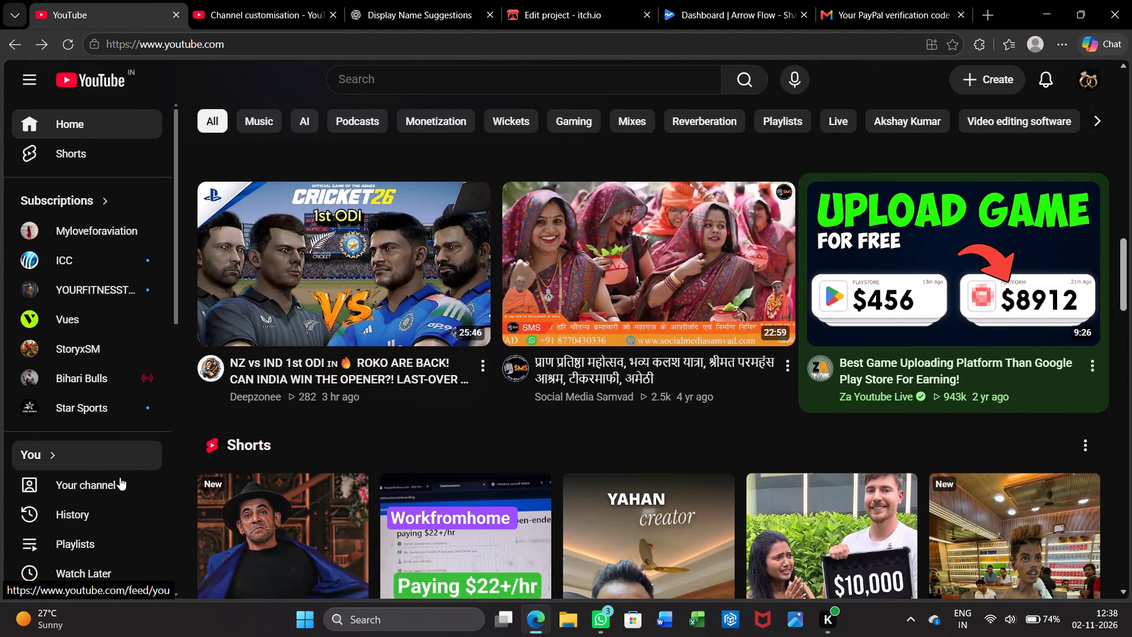
pyautogui.click(120, 477)
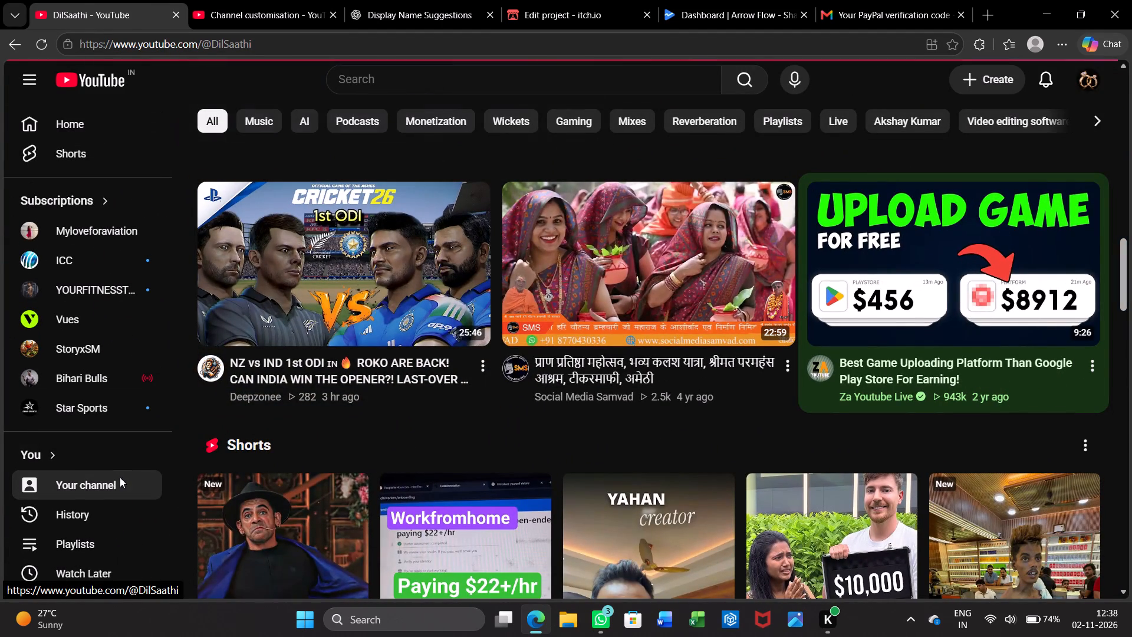
pyautogui.scroll(-1, 488, 349)
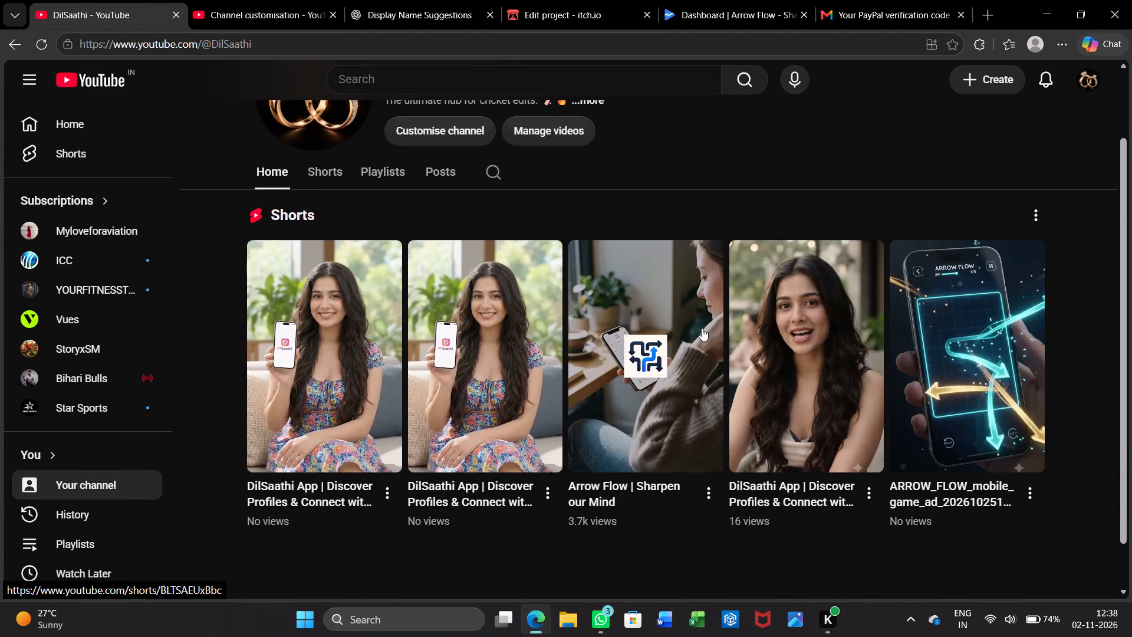
pyautogui.click(709, 492)
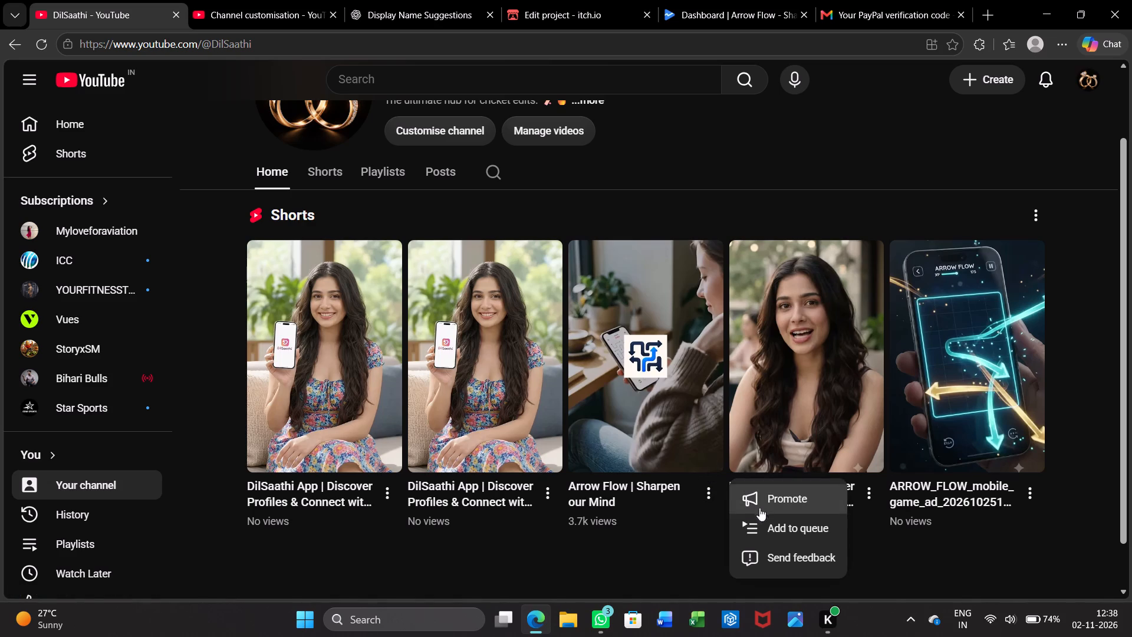
pyautogui.click(678, 452)
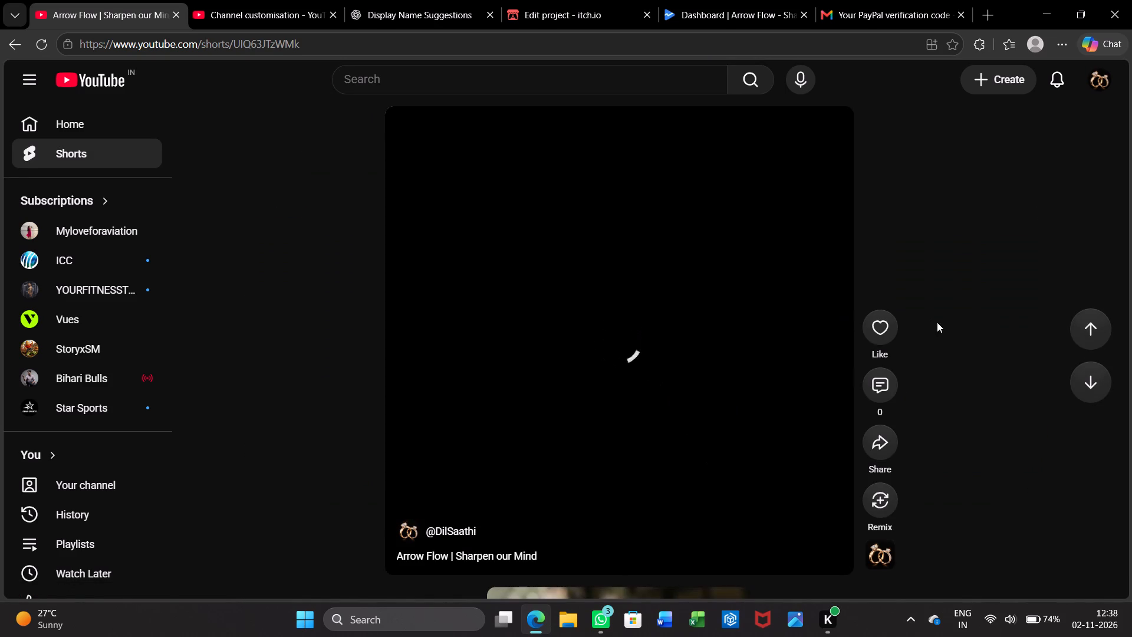
pyautogui.hscroll(6, 857, 428)
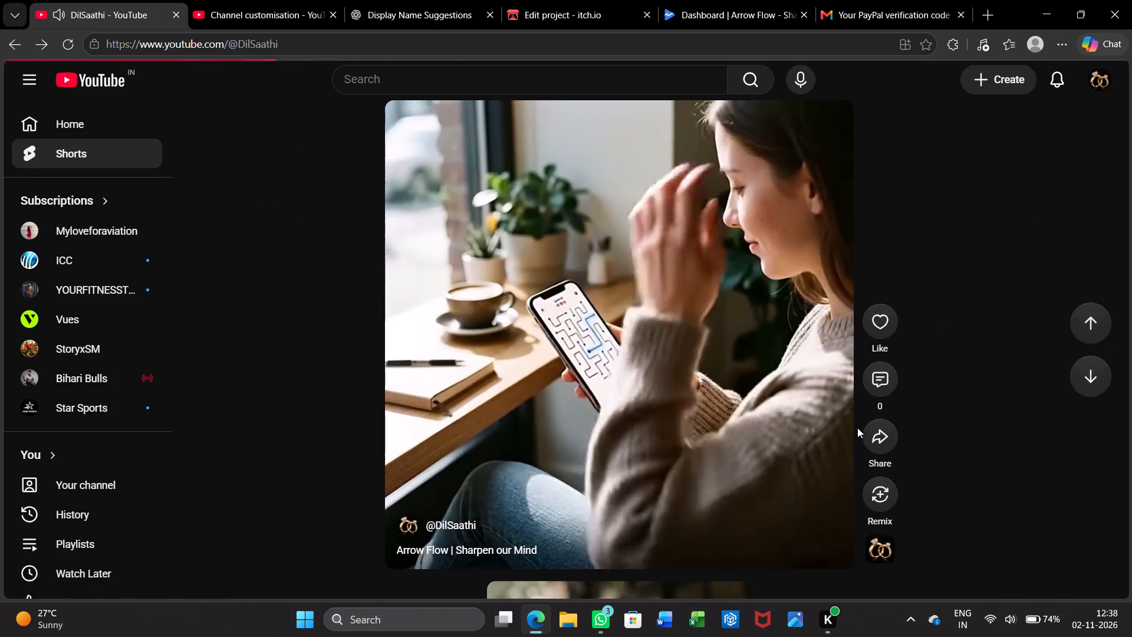
# In YouTube Studio, discard the pending channel customisation changes and bring up the share link for the "Arrow Flow | Sharpen our Mind" Short.
pyautogui.click(262, 0)
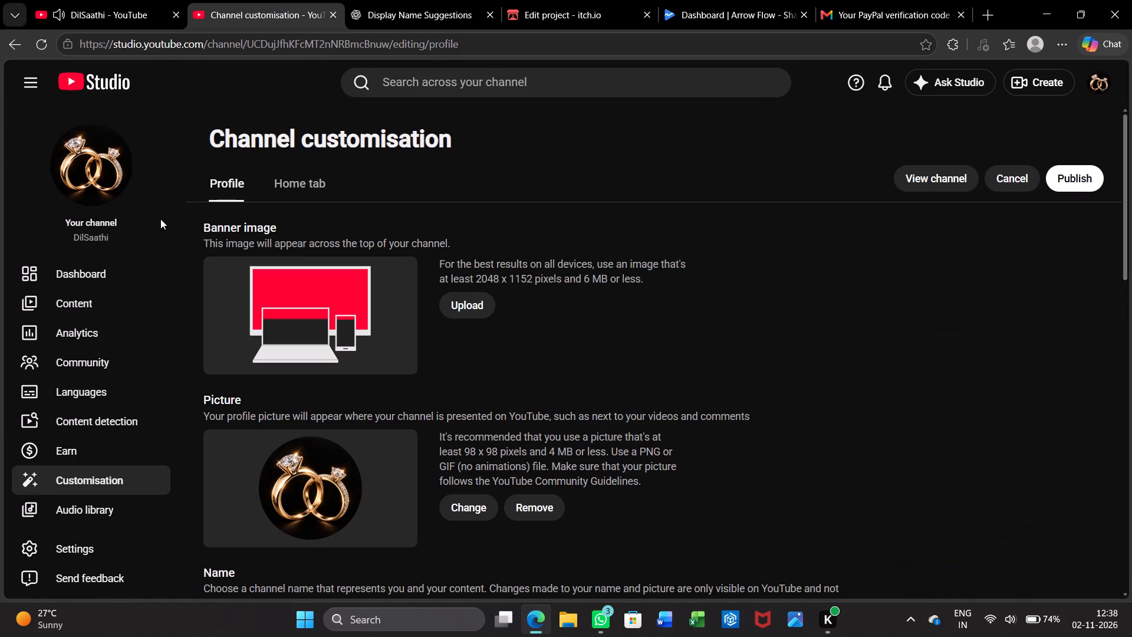
pyautogui.click(90, 296)
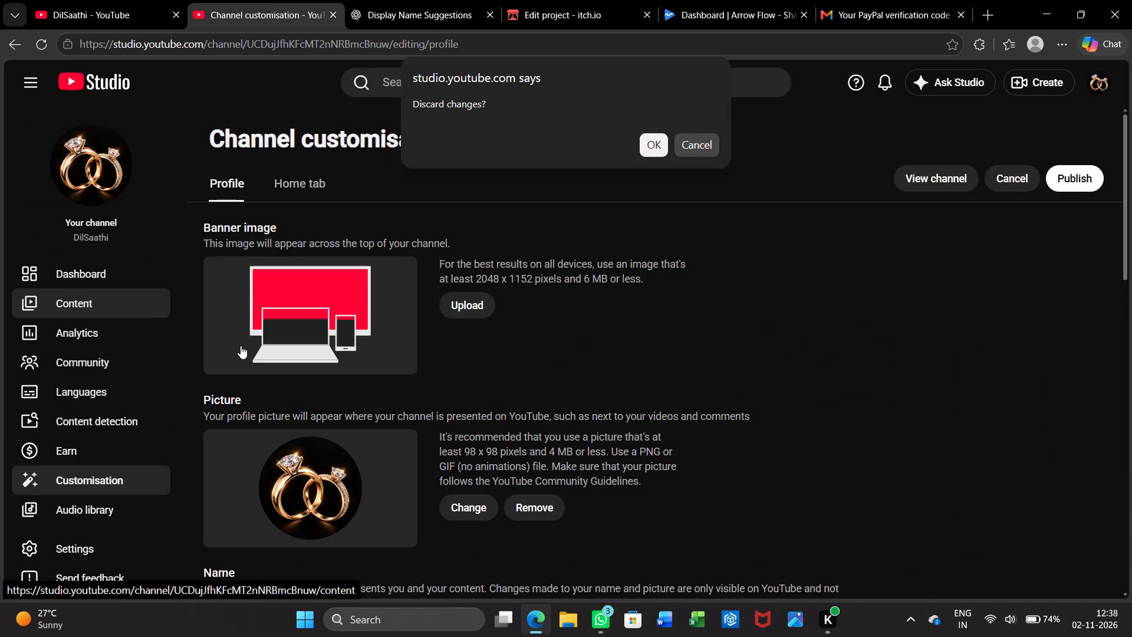
pyautogui.click(647, 146)
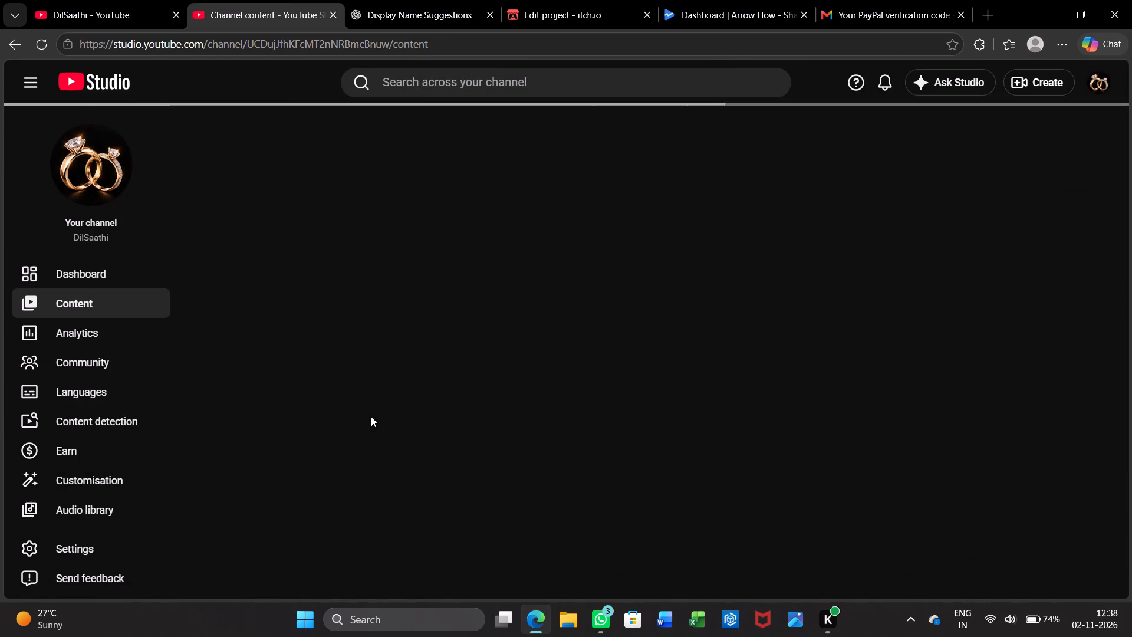
pyautogui.scroll(-1, 409, 390)
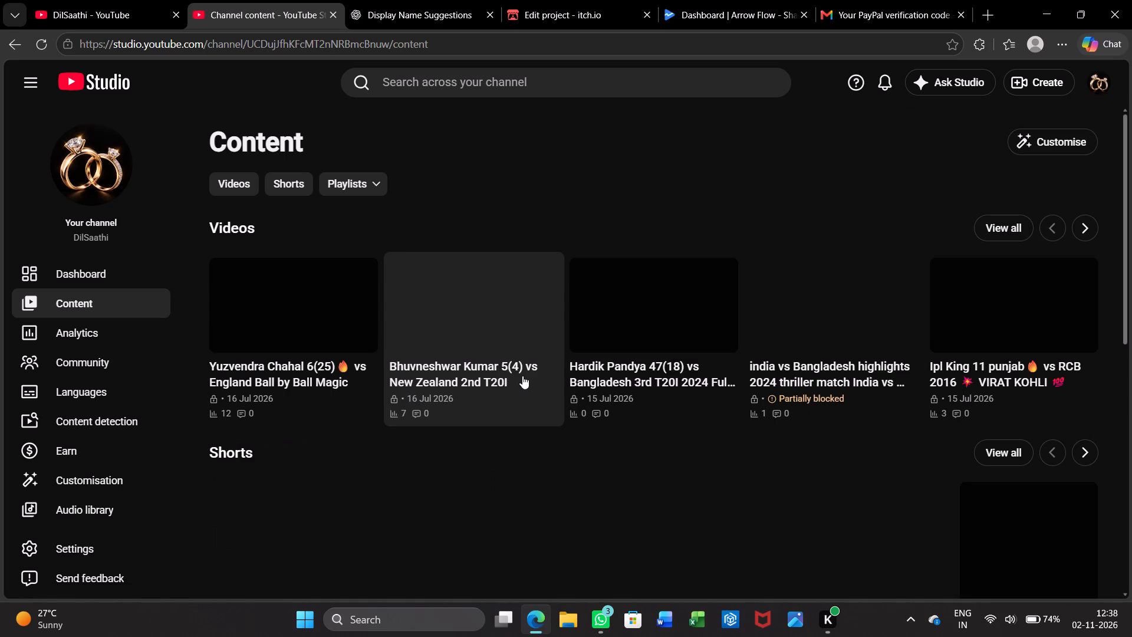
pyautogui.scroll(-1, 434, 434)
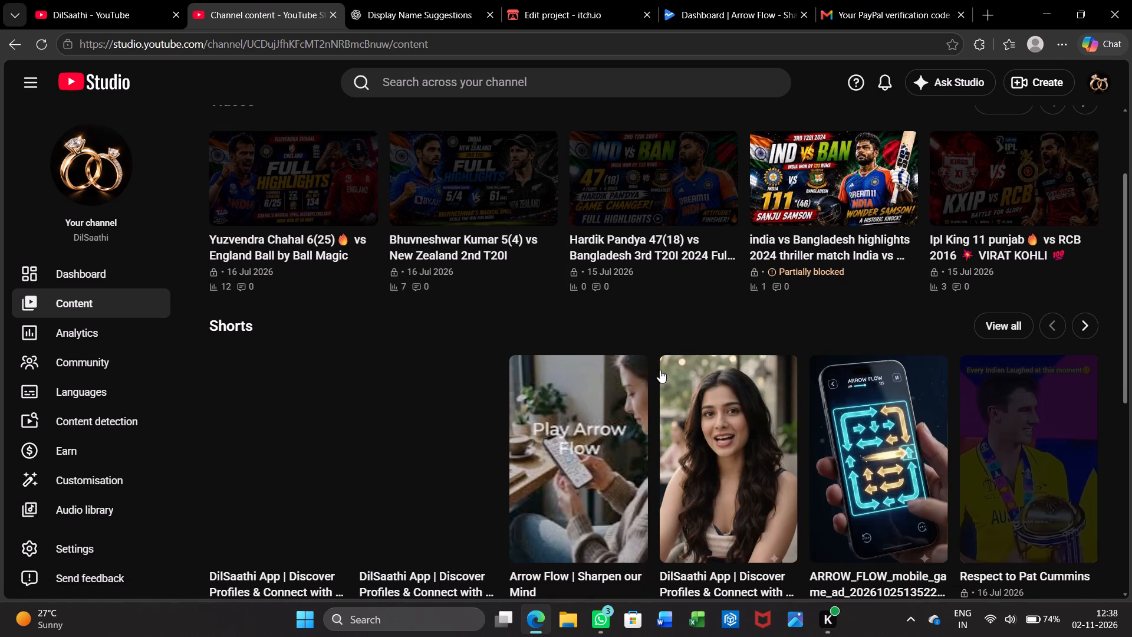
pyautogui.scroll(-1, 591, 565)
pyautogui.click(630, 326)
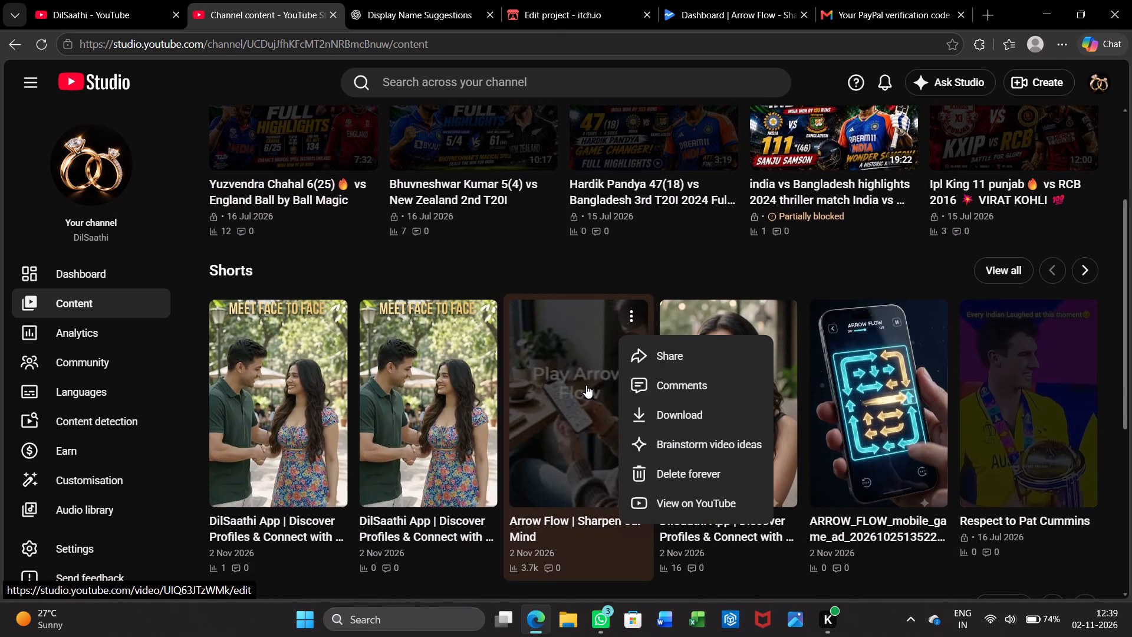
pyautogui.click(670, 349)
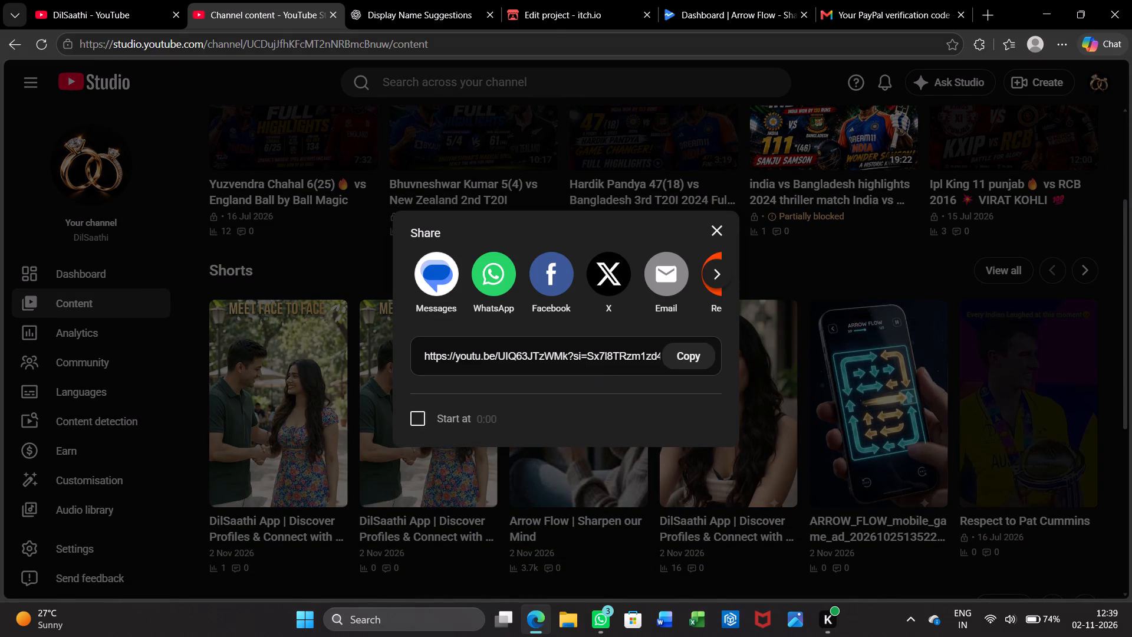
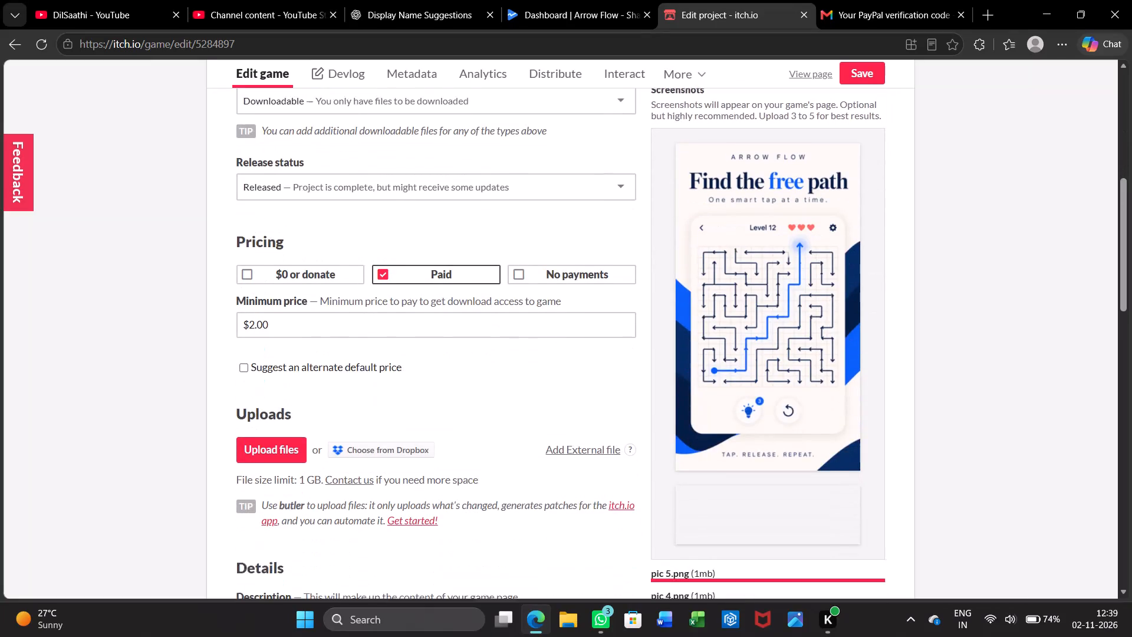
# Review the Arrow Flow project's edit form, from pricing, description and tags to app store links, visibility and the uploaded screenshots.
pyautogui.scroll(-2, 735, 262)
pyautogui.scroll(1, 735, 262)
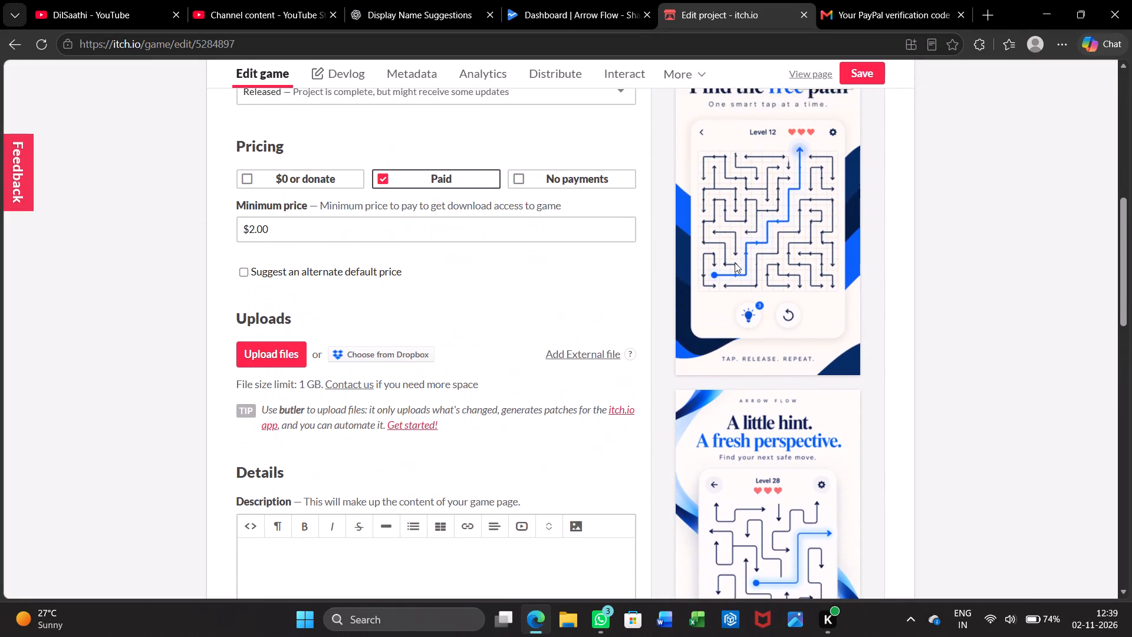
pyautogui.scroll(-3, 735, 262)
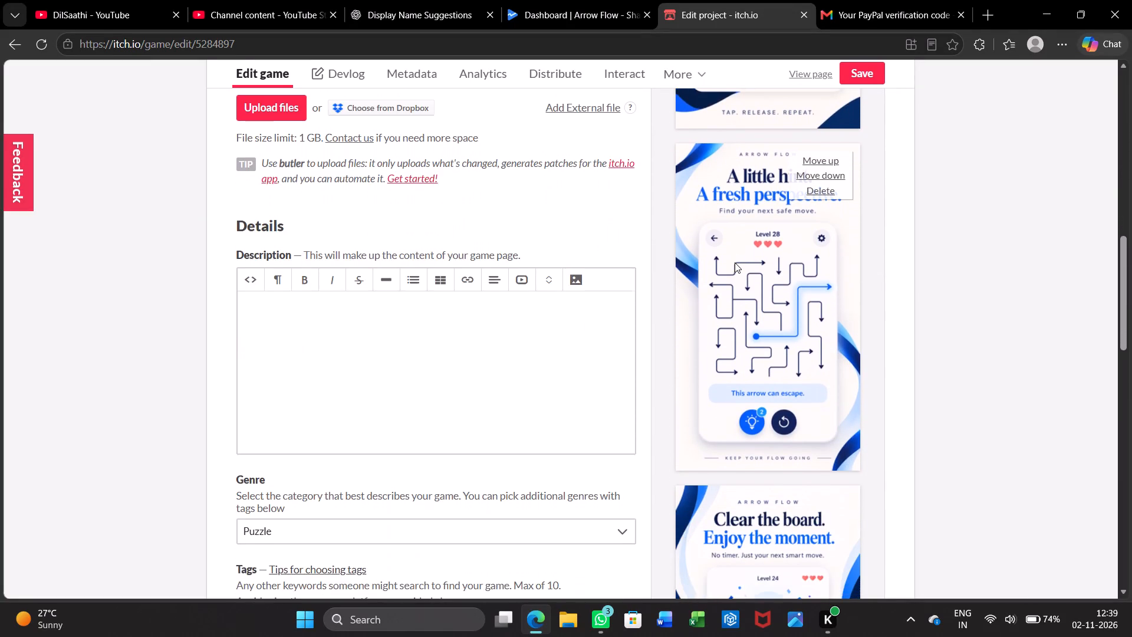
pyautogui.scroll(-3, 735, 262)
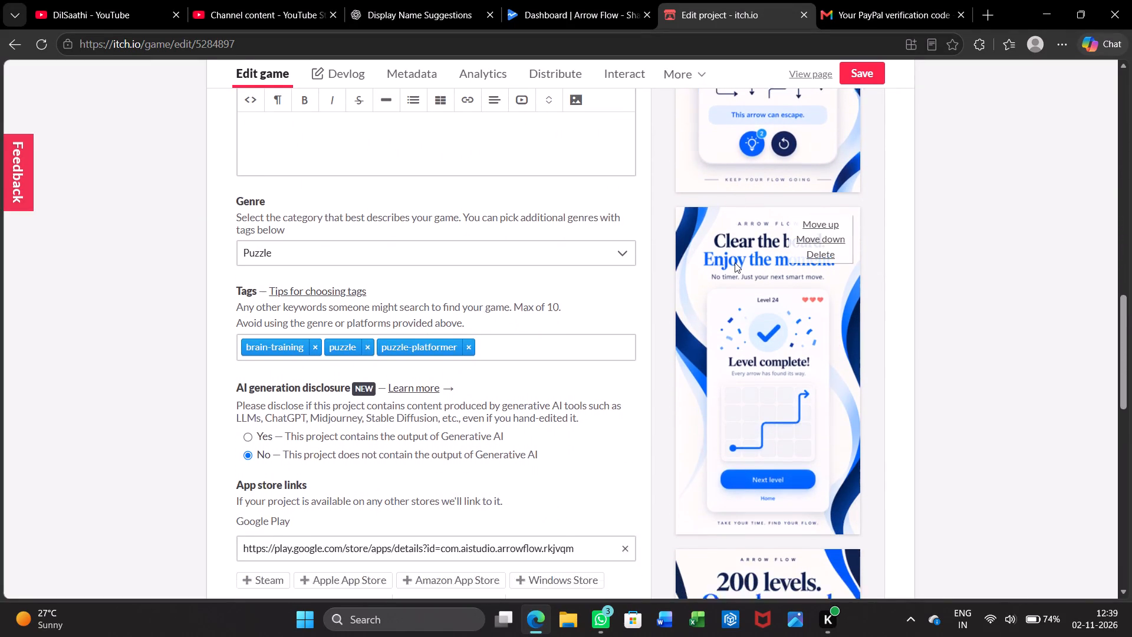
pyautogui.scroll(-1, 735, 262)
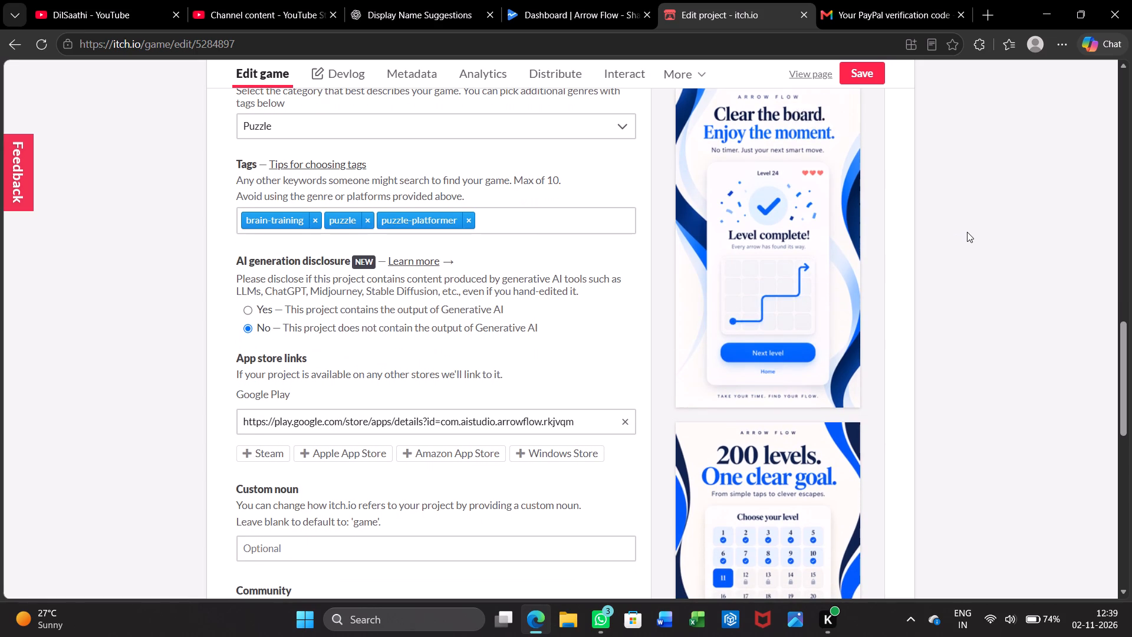
pyautogui.scroll(-2, 967, 232)
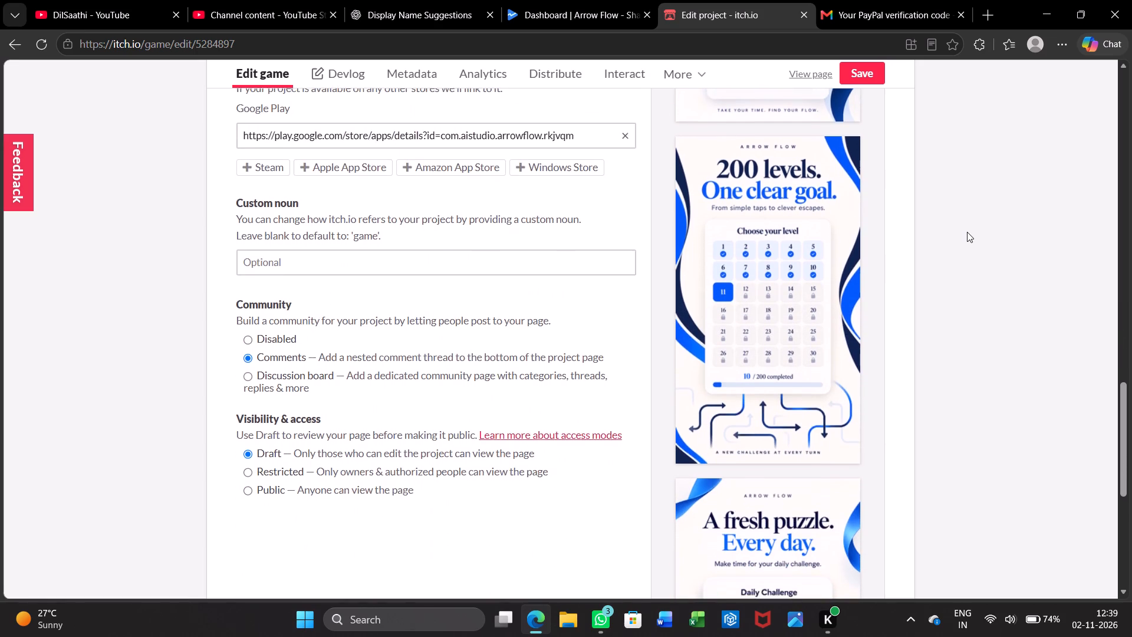
pyautogui.scroll(-2, 967, 232)
pyautogui.scroll(2, 967, 232)
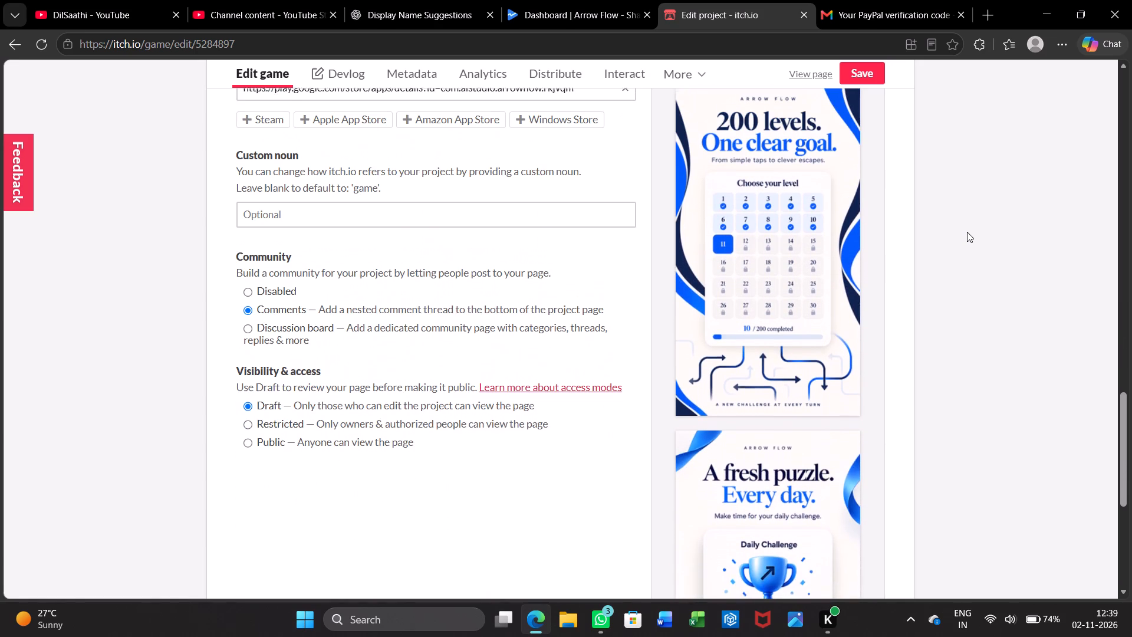
pyautogui.scroll(1, 967, 232)
pyautogui.moveTo(802, 518); pyautogui.dragTo(736, 290)
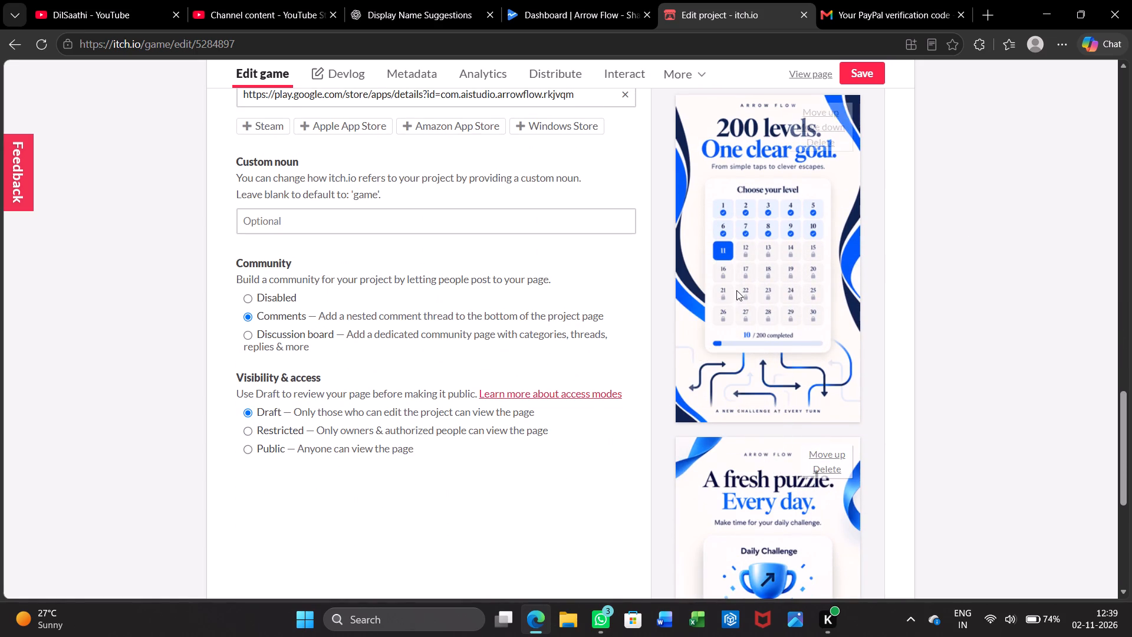
# Save the Arrow Flow project with its cover image, trailer link and screenshots.
pyautogui.scroll(5, 736, 290)
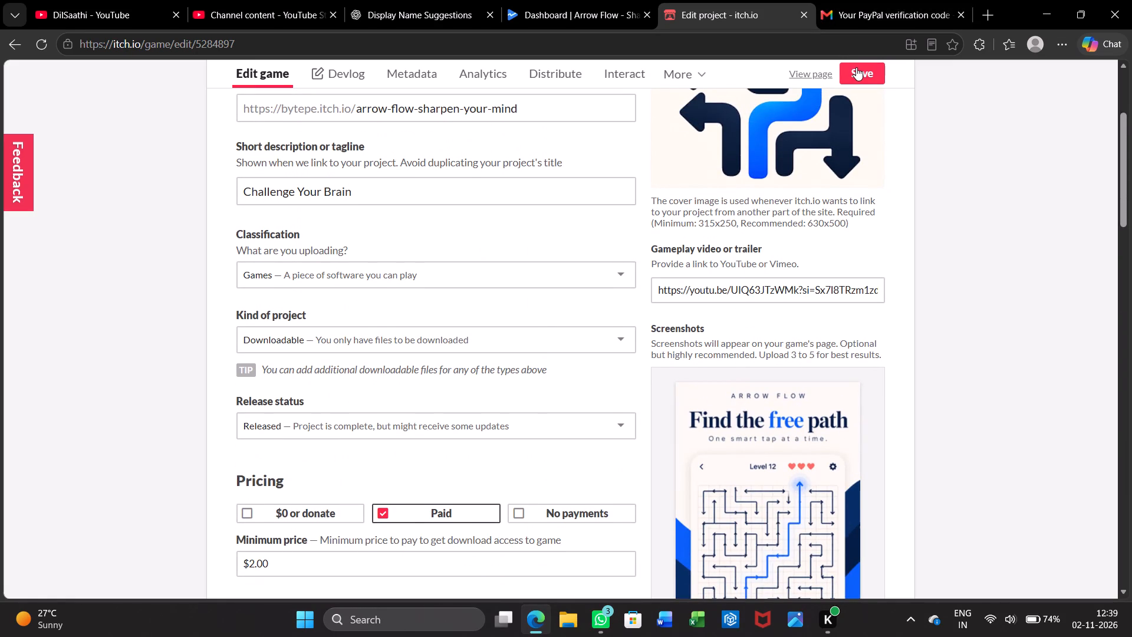
pyautogui.click(856, 67)
pyautogui.scroll(2, 755, 346)
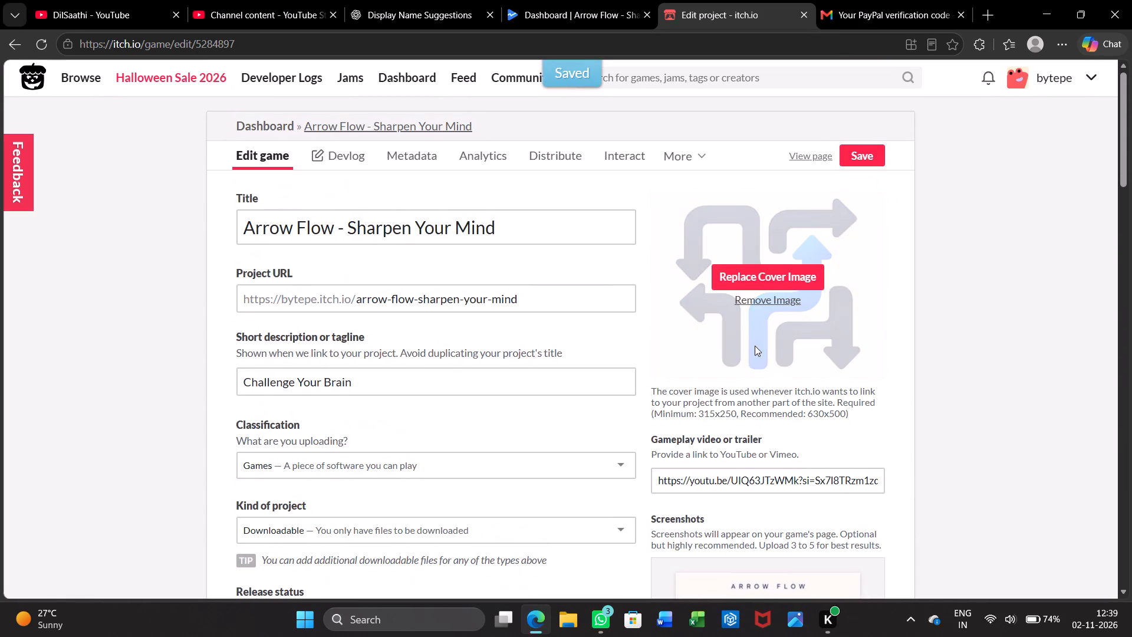
# Go back to the Creator Dashboard and look through the additional management options for the Arrow Flow project.
pyautogui.hscroll(6, 587, 190)
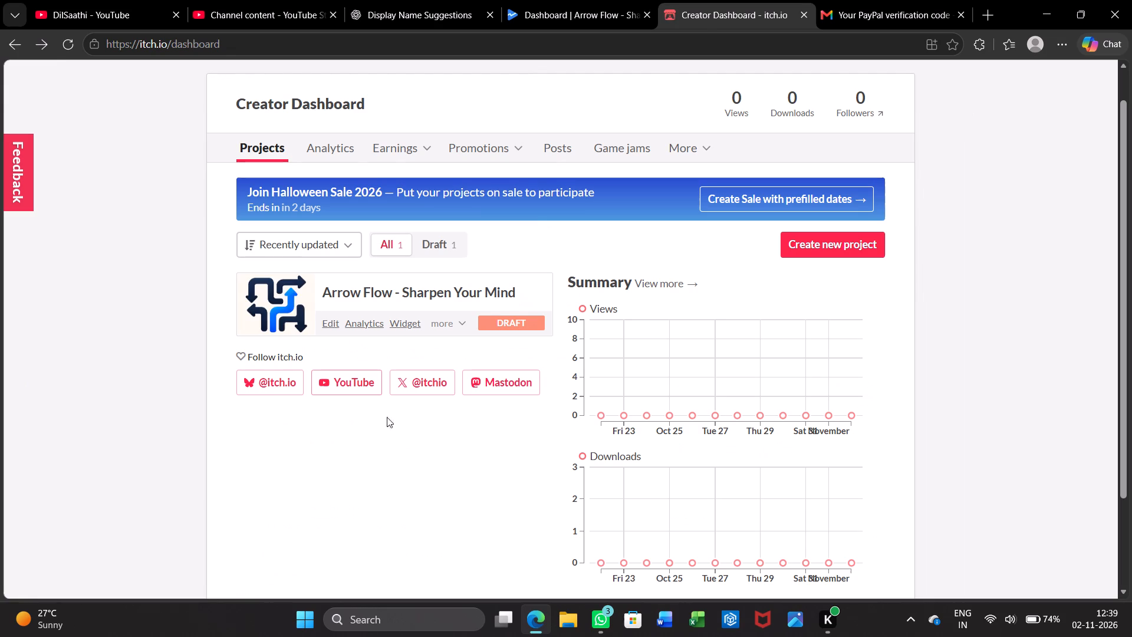
pyautogui.click(453, 326)
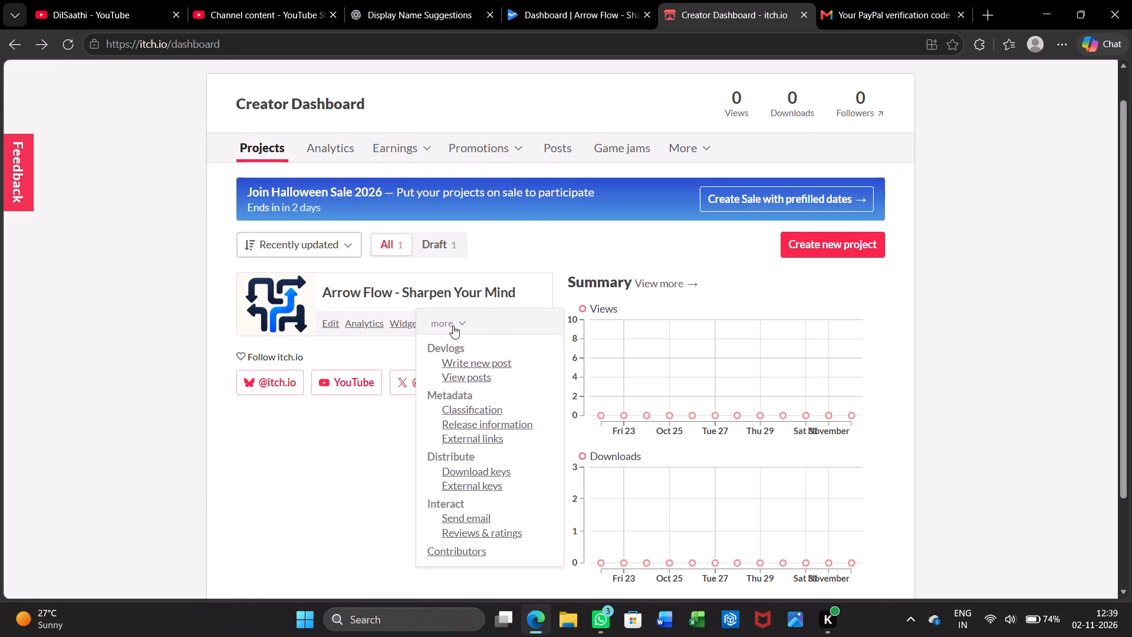
pyautogui.click(350, 464)
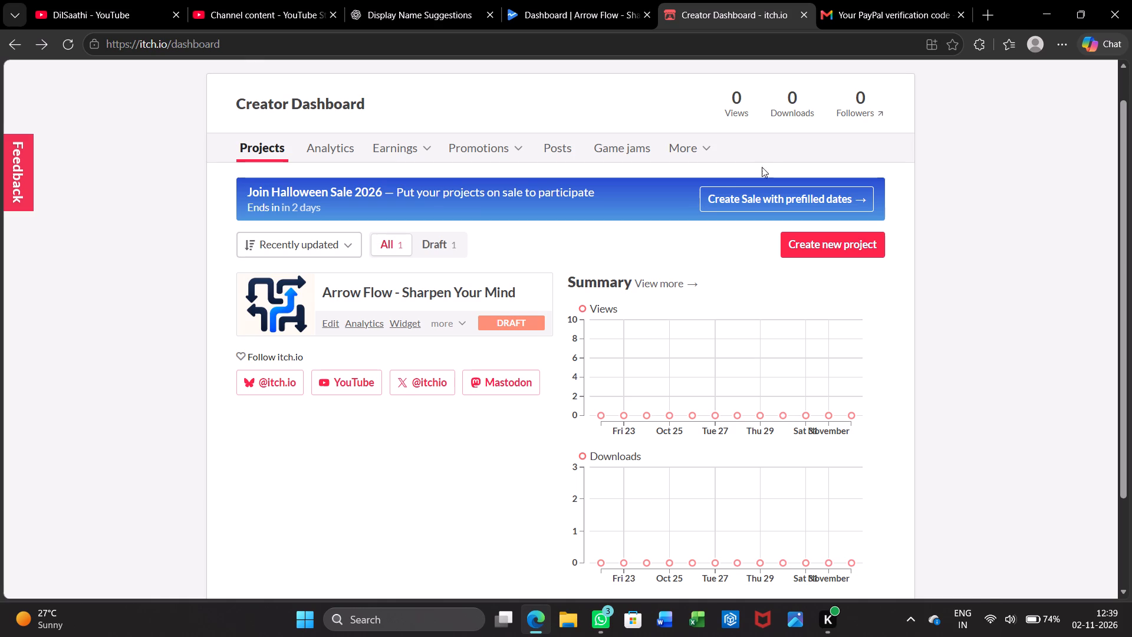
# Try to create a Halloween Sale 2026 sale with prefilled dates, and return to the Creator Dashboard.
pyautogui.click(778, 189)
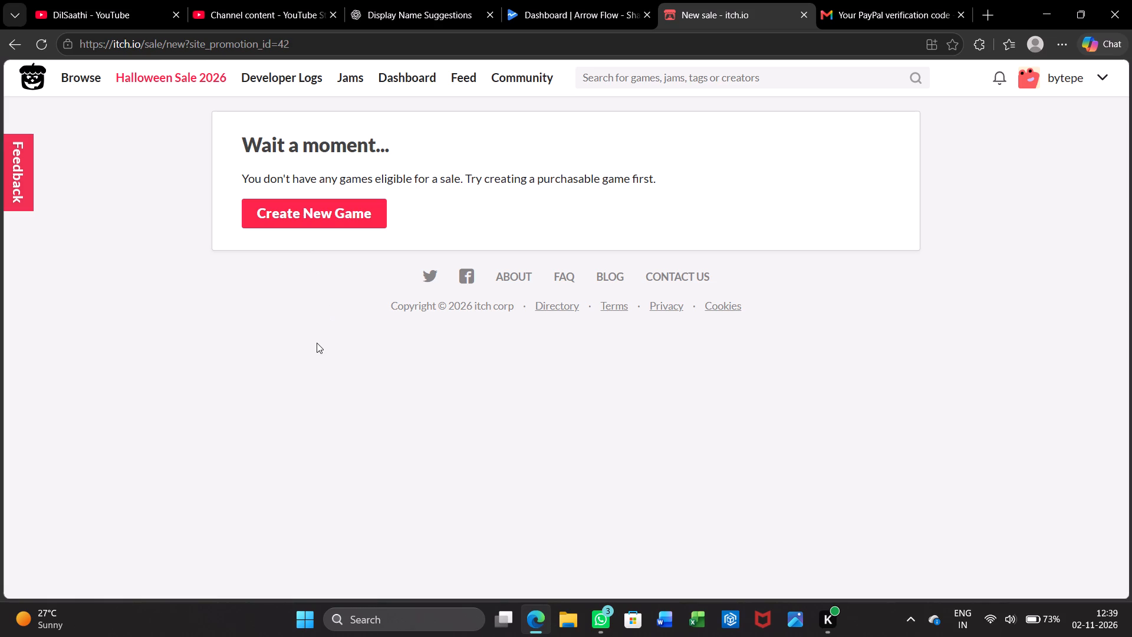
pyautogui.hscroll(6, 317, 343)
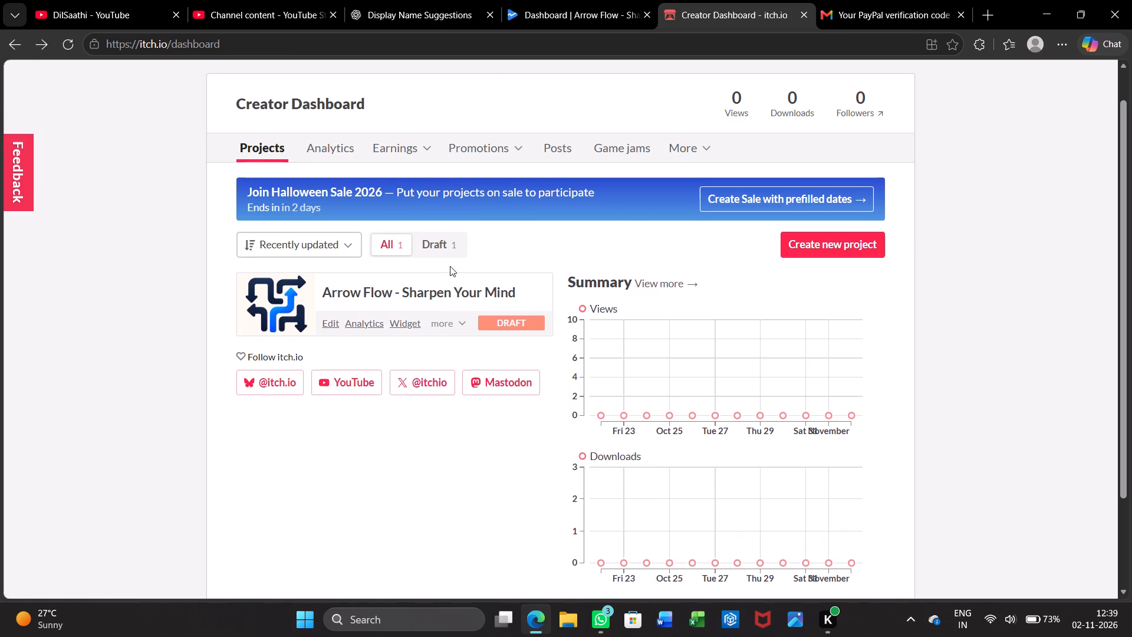
# Open the bytepe profile page and bring up its profile settings for editing.
pyautogui.click(1035, 78)
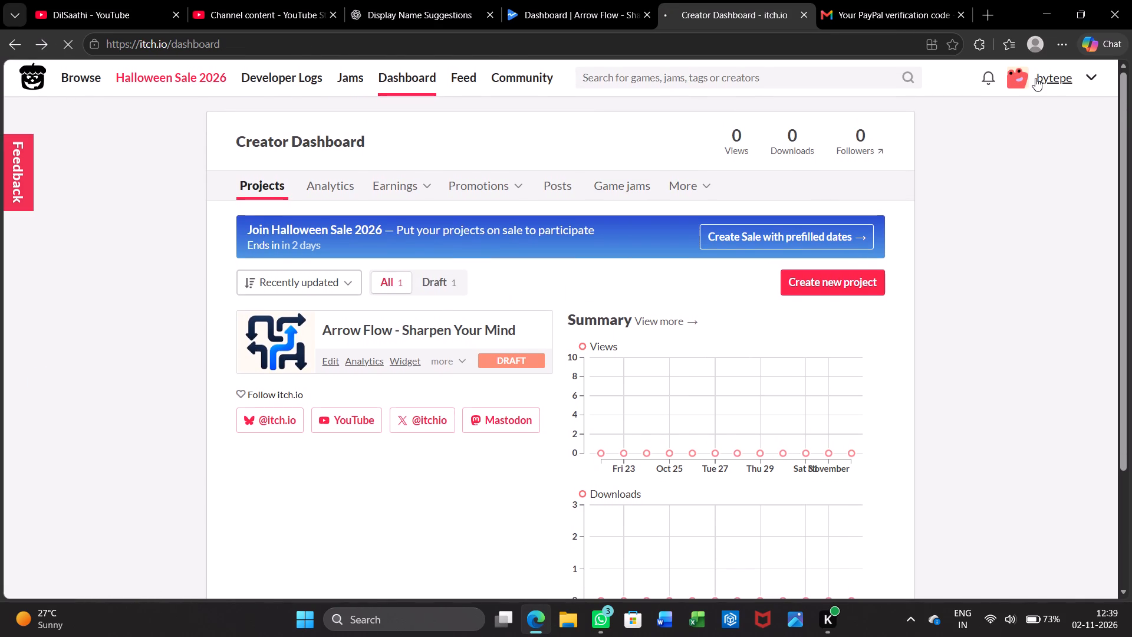
pyautogui.click(1104, 72)
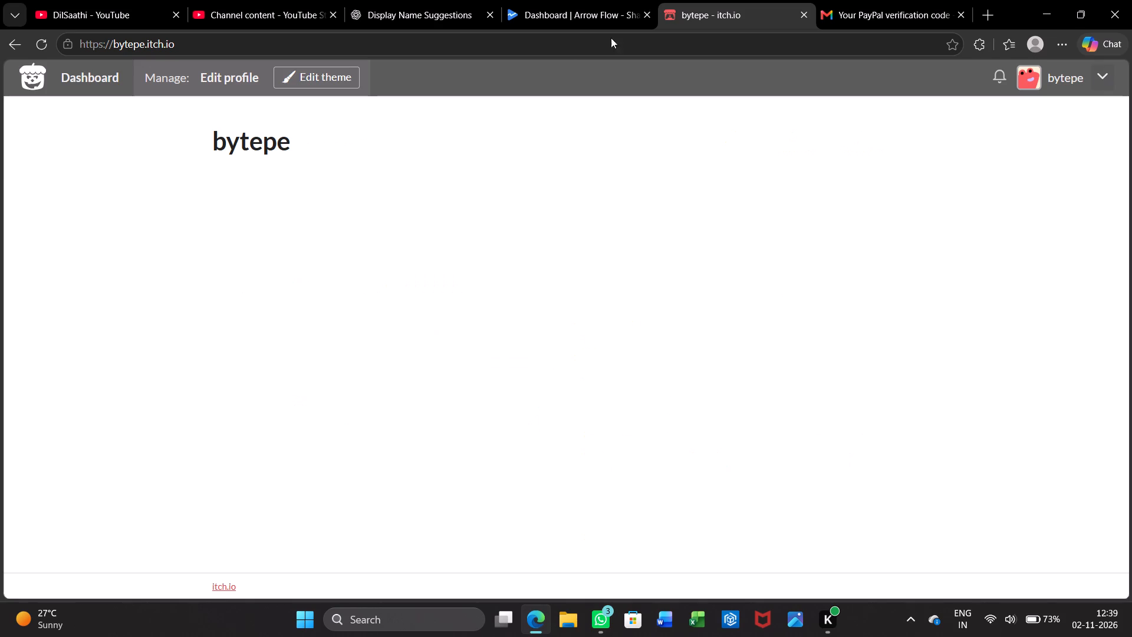
pyautogui.click(243, 72)
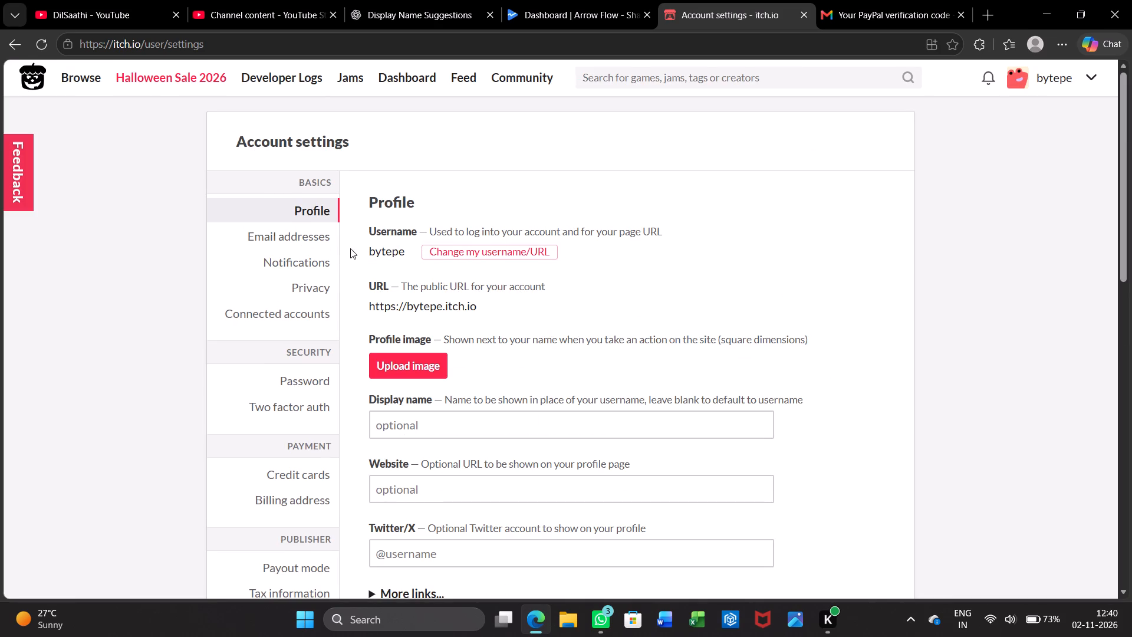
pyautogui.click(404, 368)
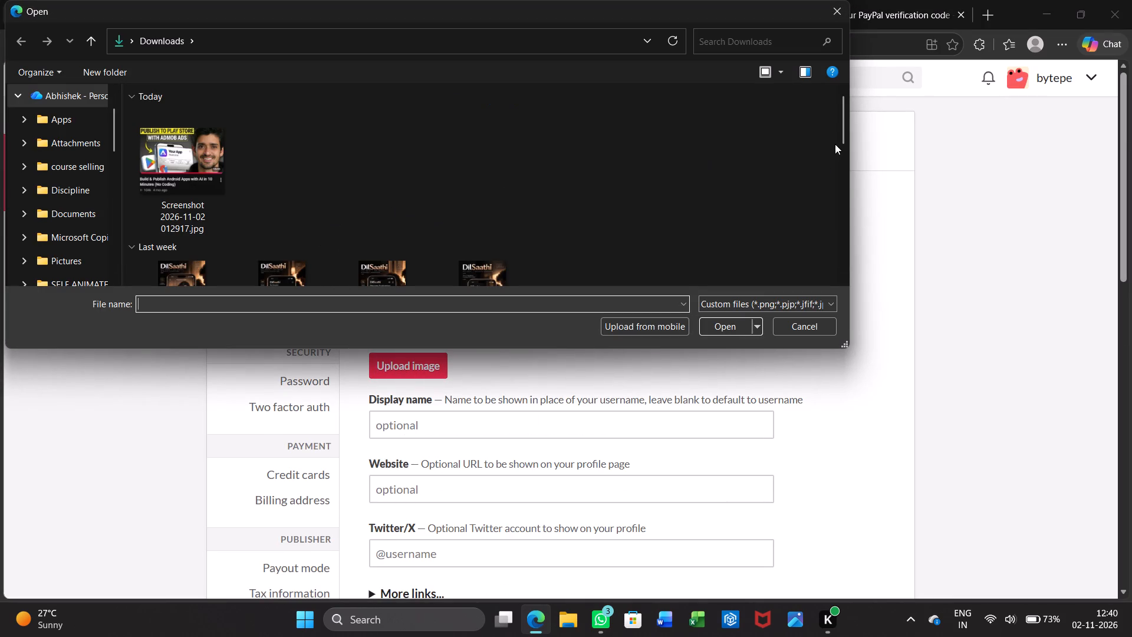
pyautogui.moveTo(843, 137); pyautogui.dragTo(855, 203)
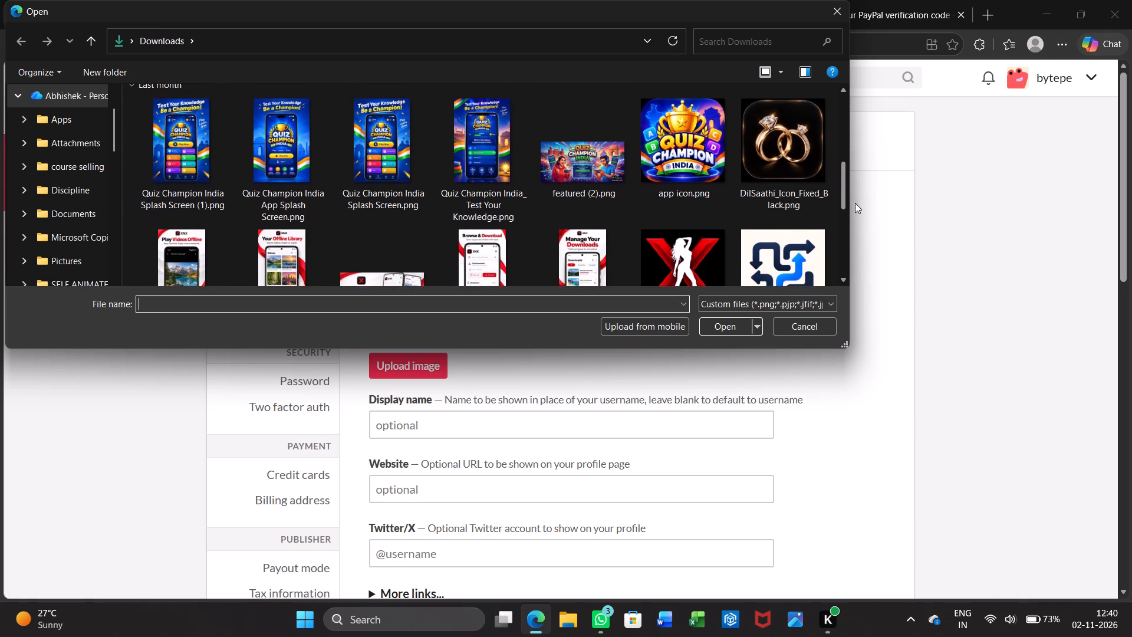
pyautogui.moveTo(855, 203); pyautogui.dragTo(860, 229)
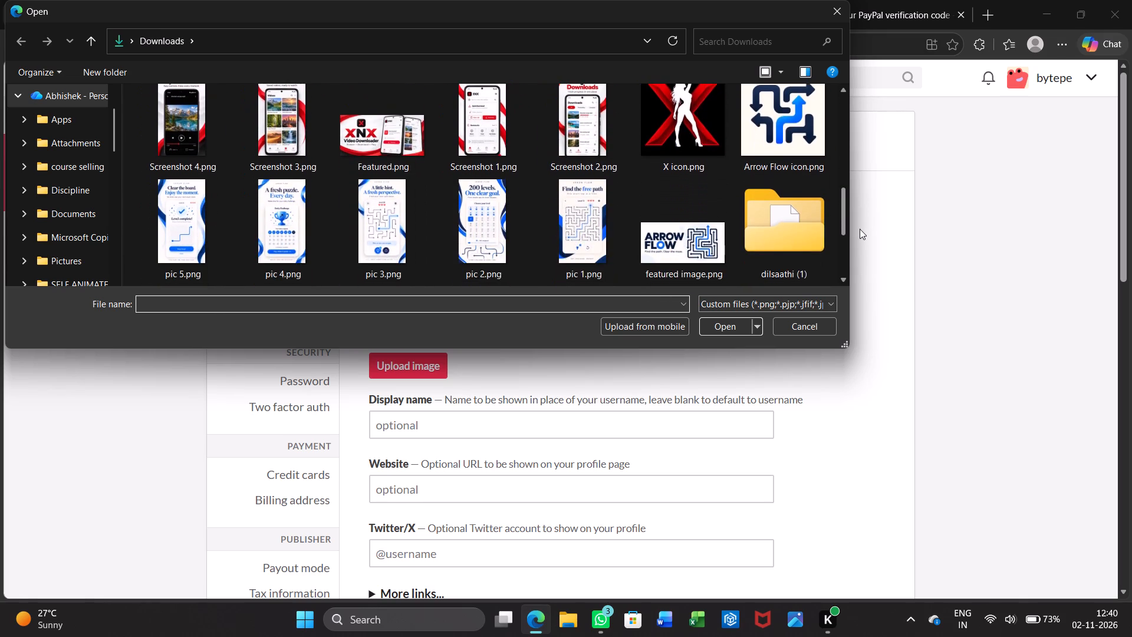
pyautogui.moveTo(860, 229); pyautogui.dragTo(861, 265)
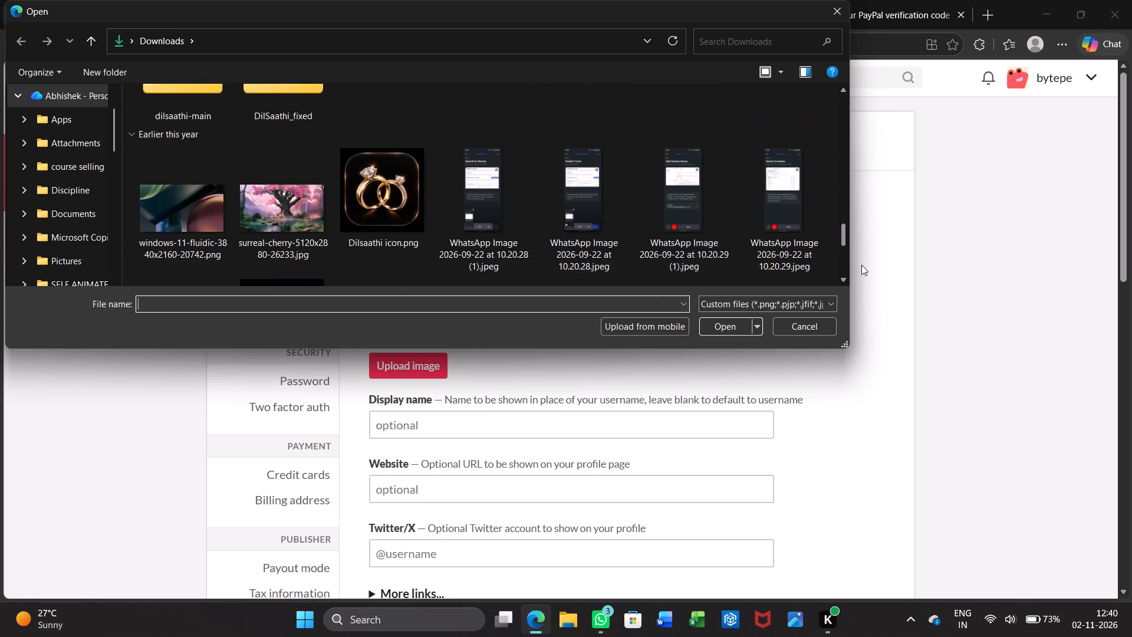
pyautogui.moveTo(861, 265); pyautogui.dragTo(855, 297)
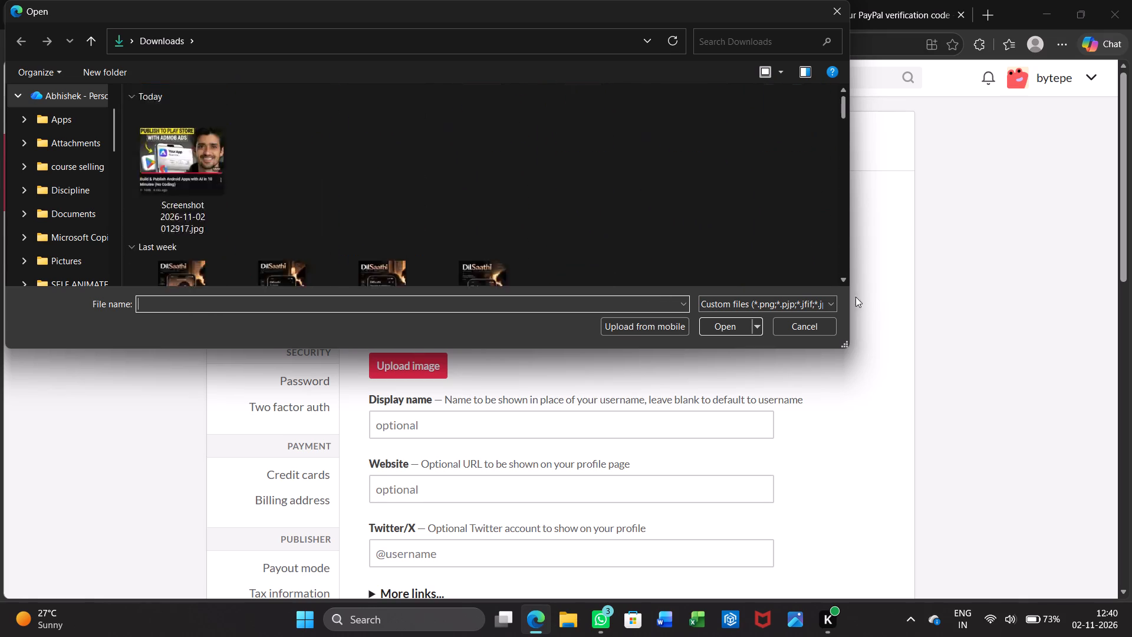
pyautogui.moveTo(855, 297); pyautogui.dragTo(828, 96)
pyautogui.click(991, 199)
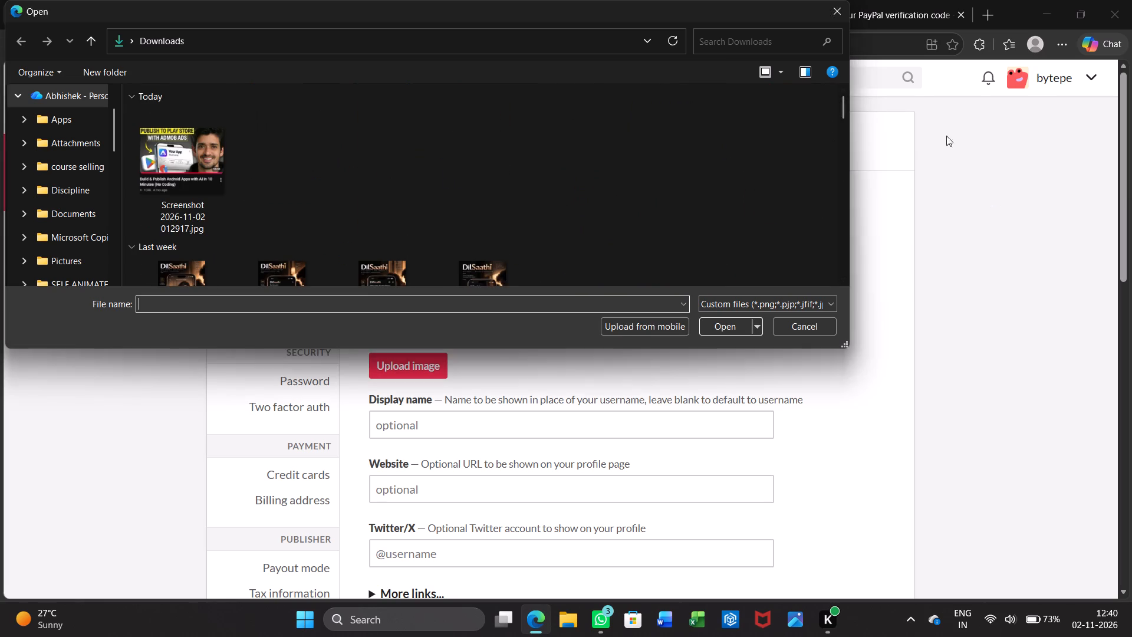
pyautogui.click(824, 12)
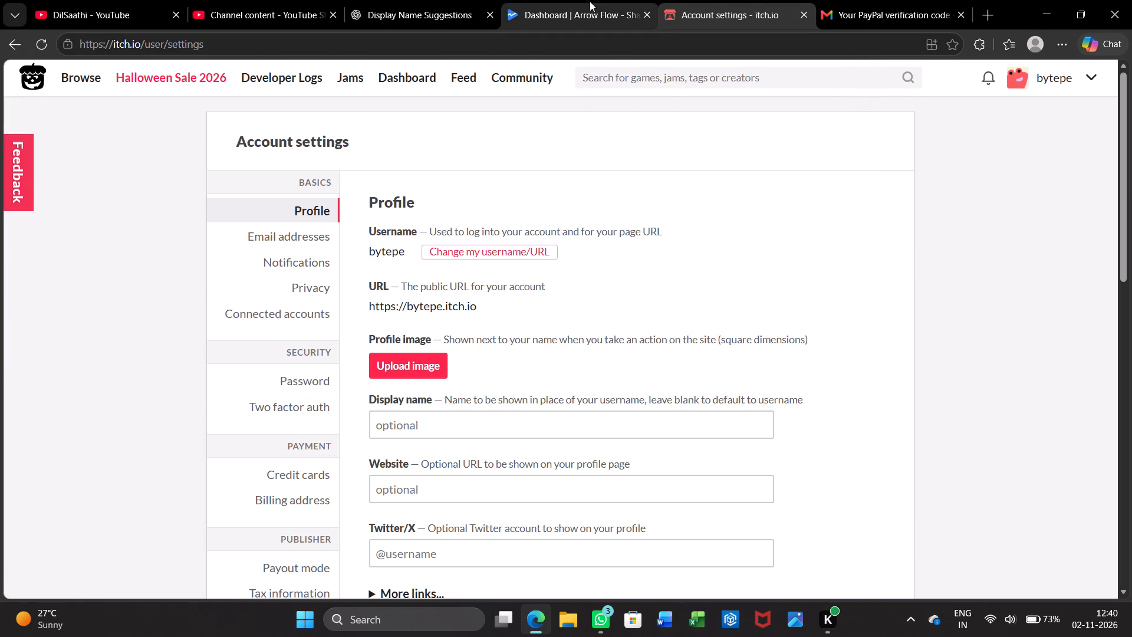
# Switch to Google Play Console and save the BytePe developer logo from the home page to Downloads as unnamed.png.
pyautogui.click(590, 1)
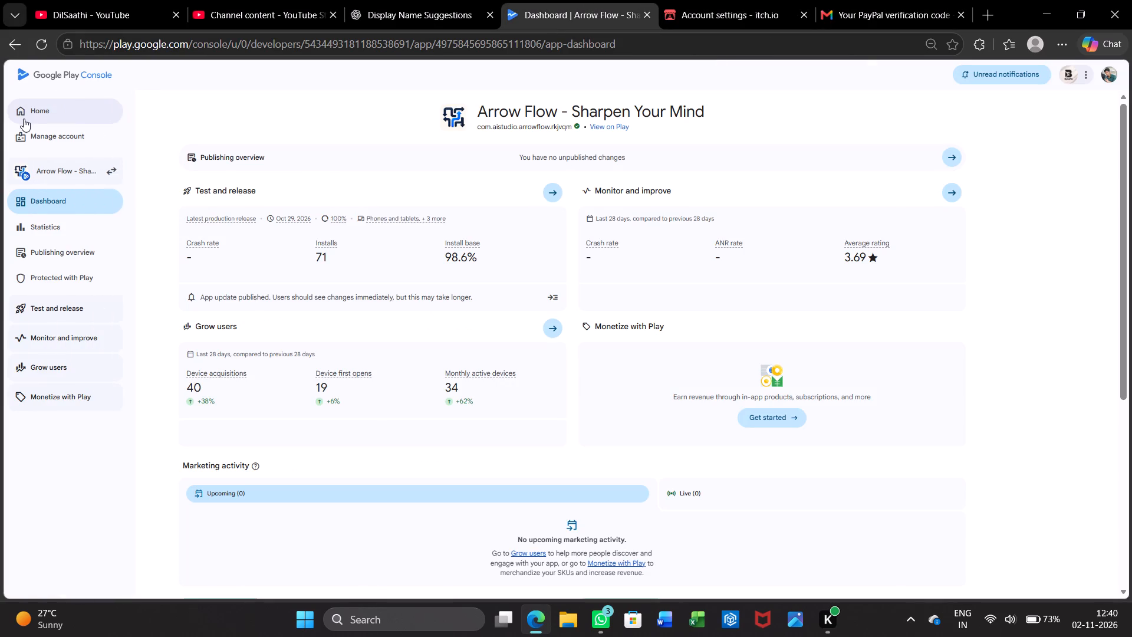
pyautogui.click(35, 111)
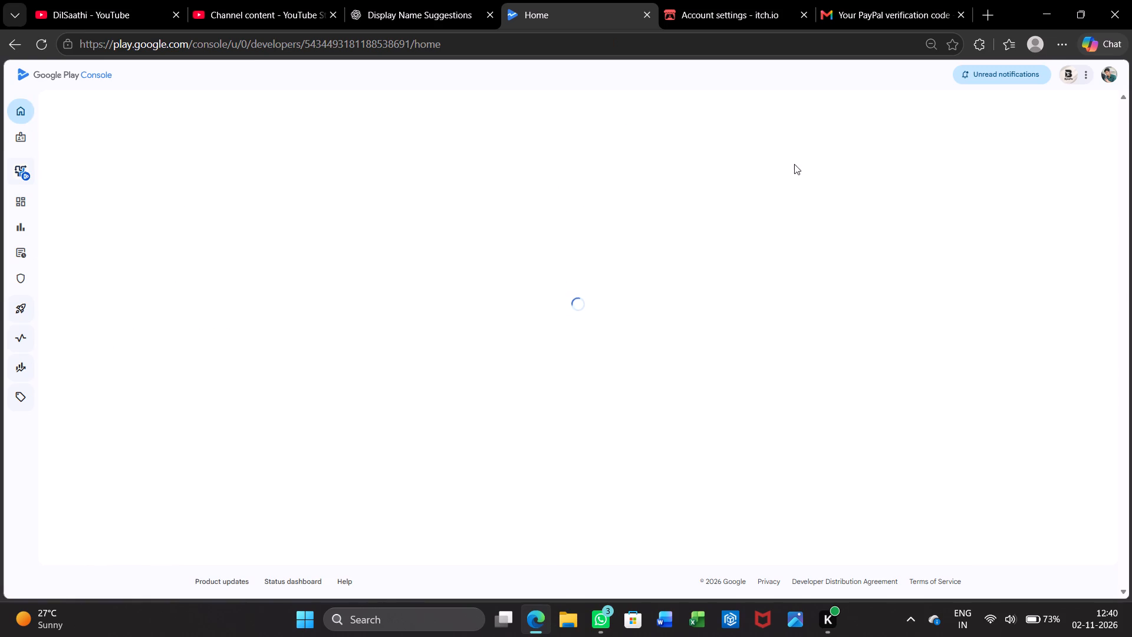
pyautogui.click(1070, 71)
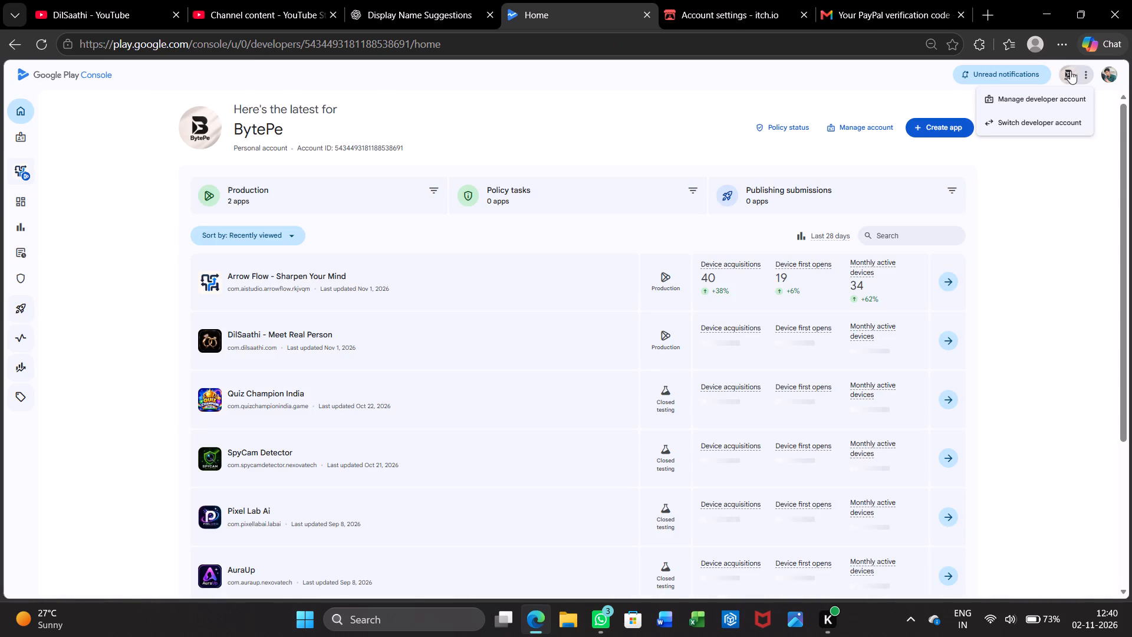
pyautogui.click(198, 133)
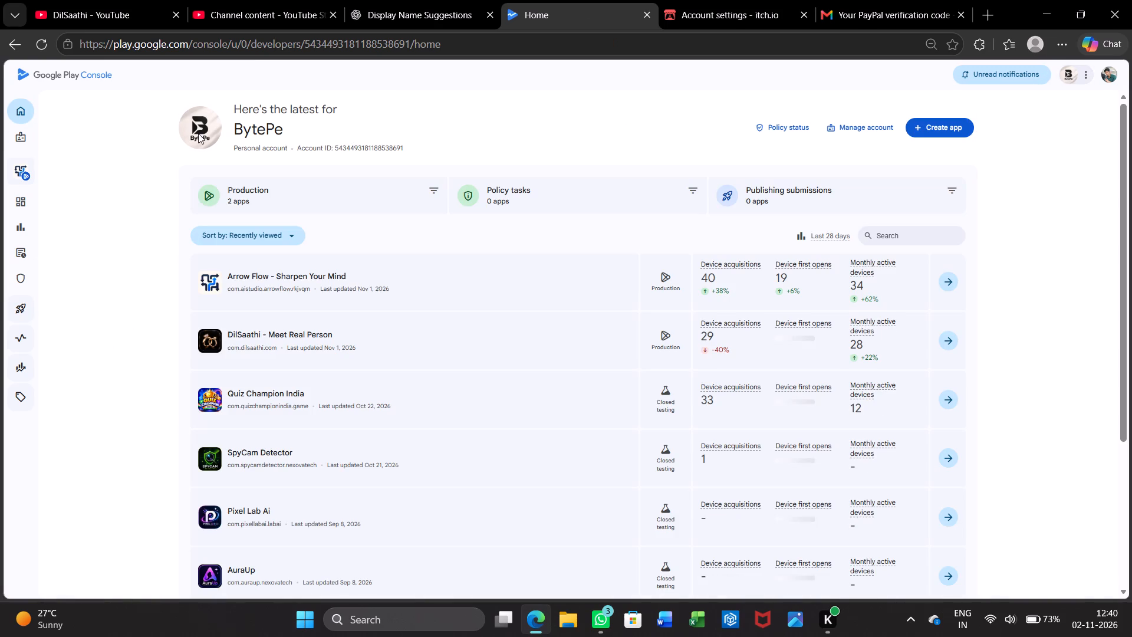
pyautogui.tripleClick(198, 133)
pyautogui.click(198, 133)
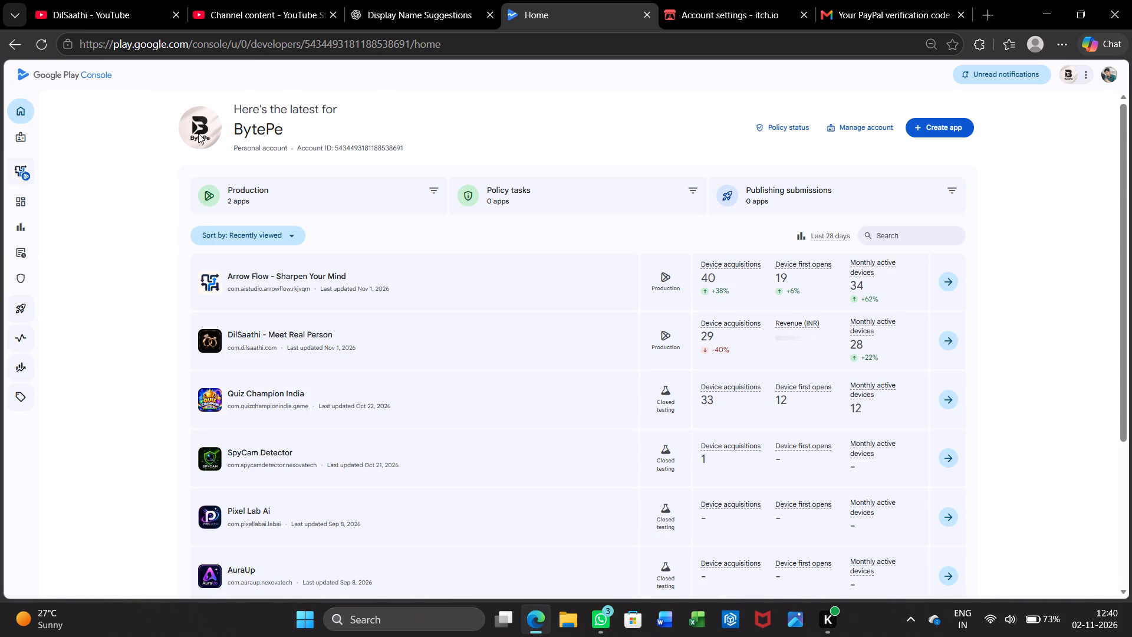
pyautogui.rightClick(199, 130)
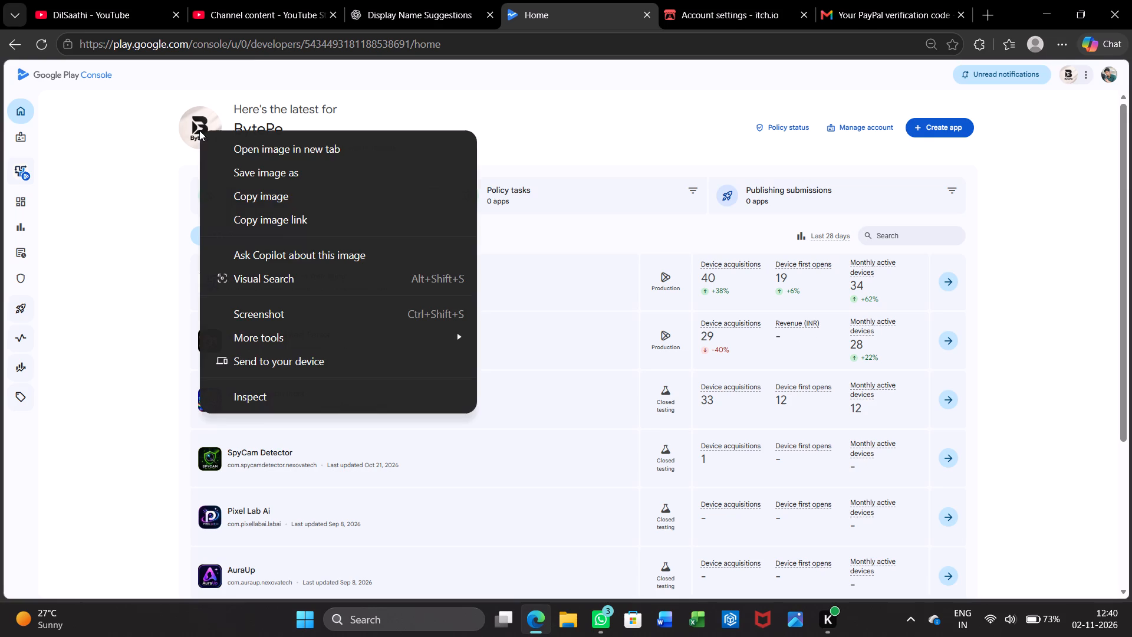
pyautogui.click(306, 180)
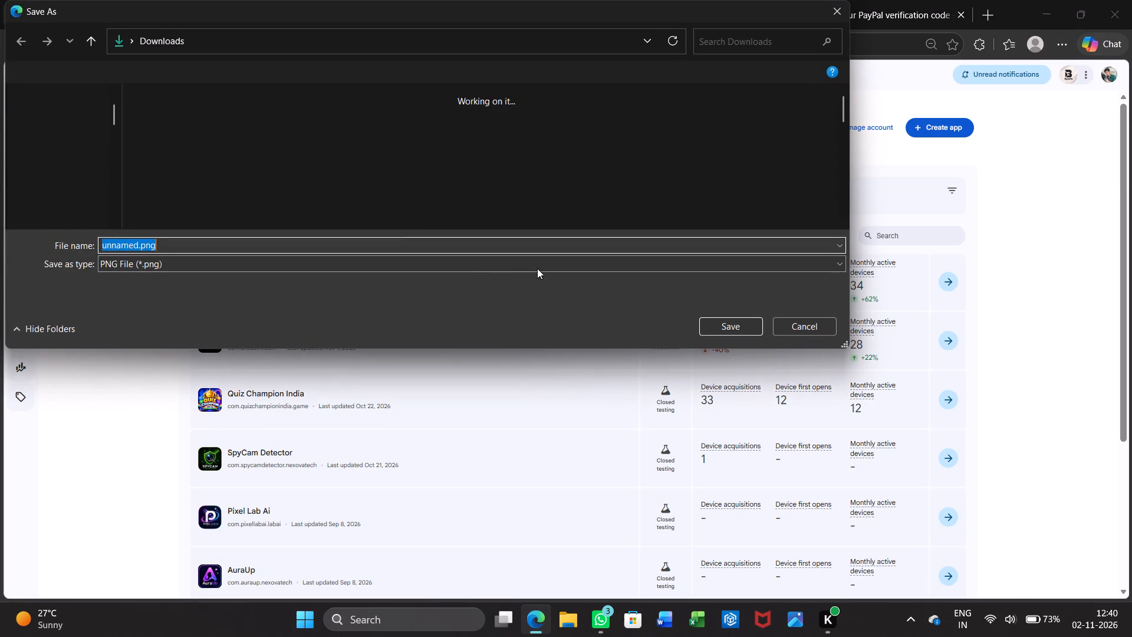
pyautogui.click(718, 320)
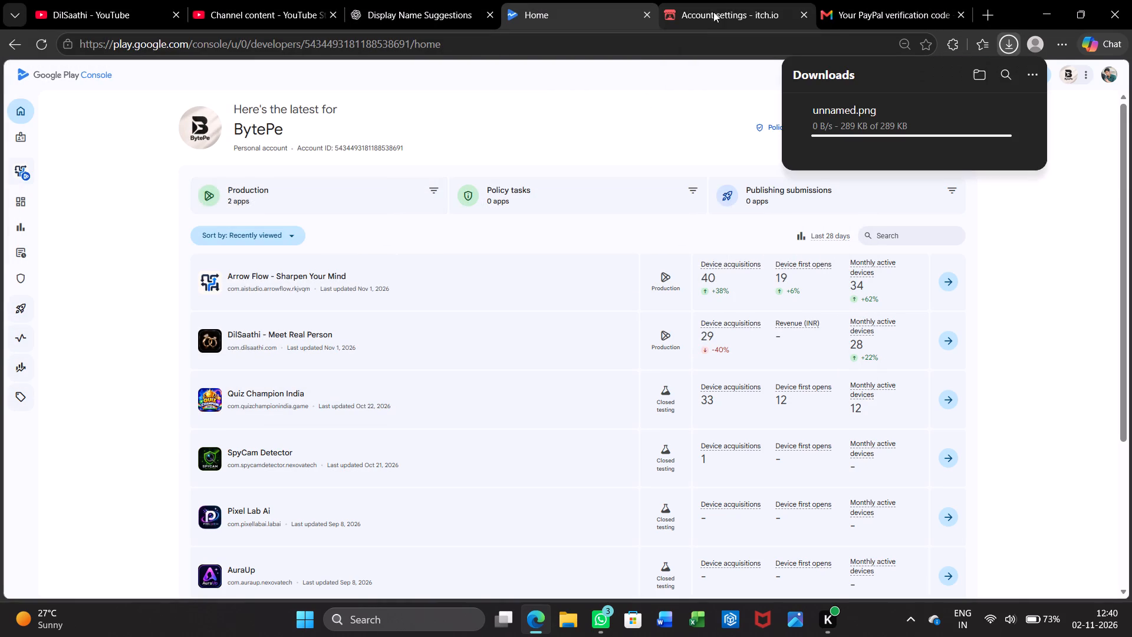
# Return to the itch.io account settings and upload unnamed.png from Downloads as the profile image.
pyautogui.click(726, 1)
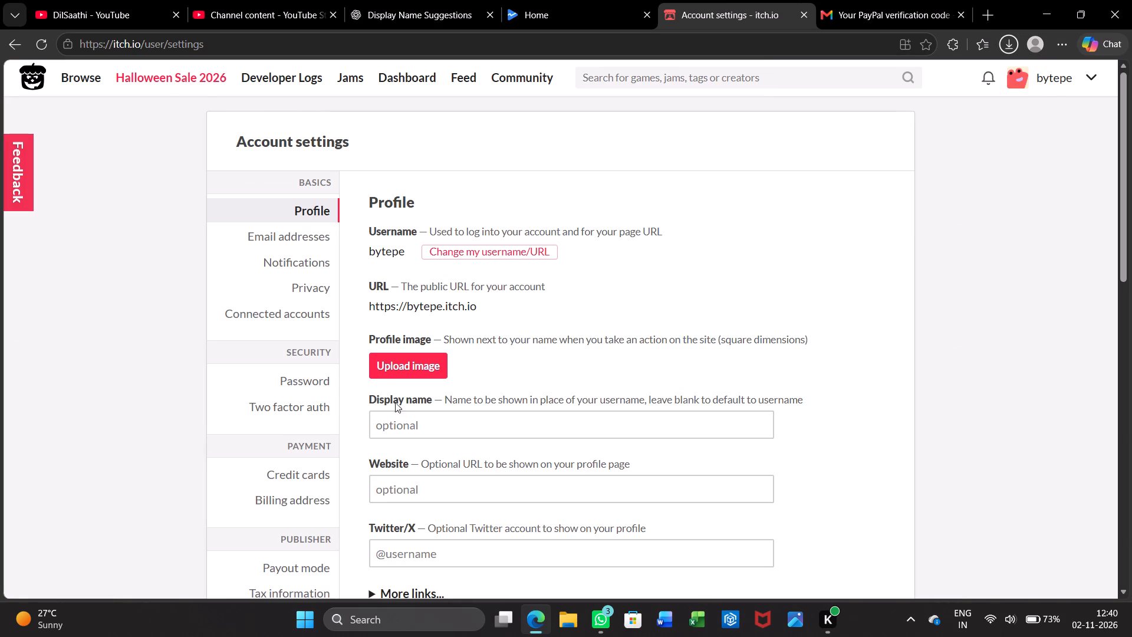
pyautogui.click(421, 357)
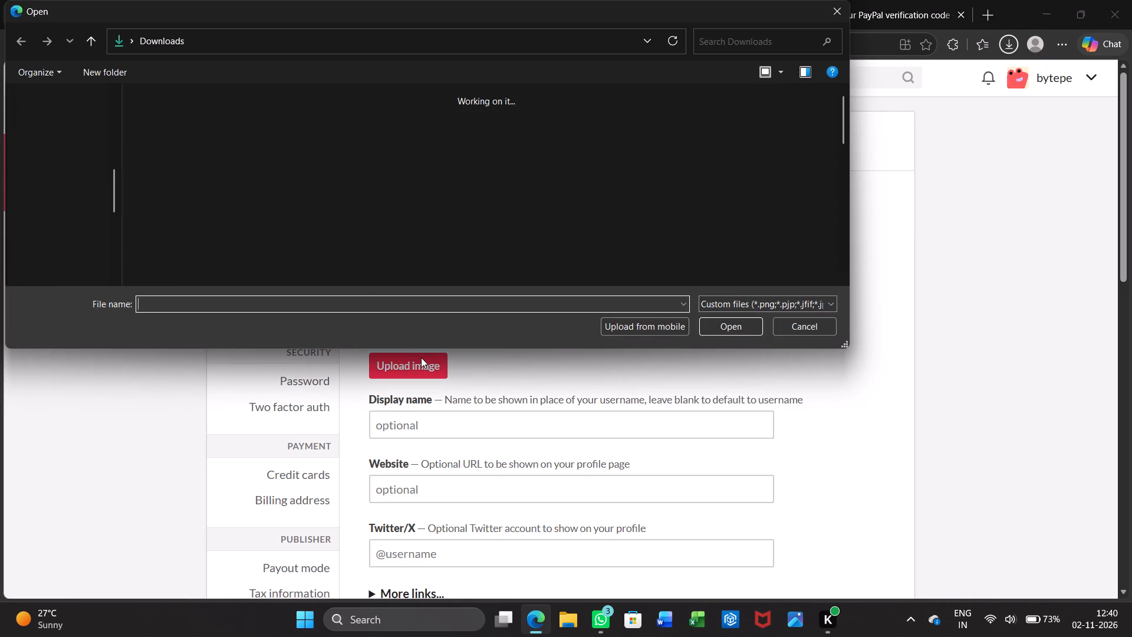
pyautogui.doubleClick(182, 163)
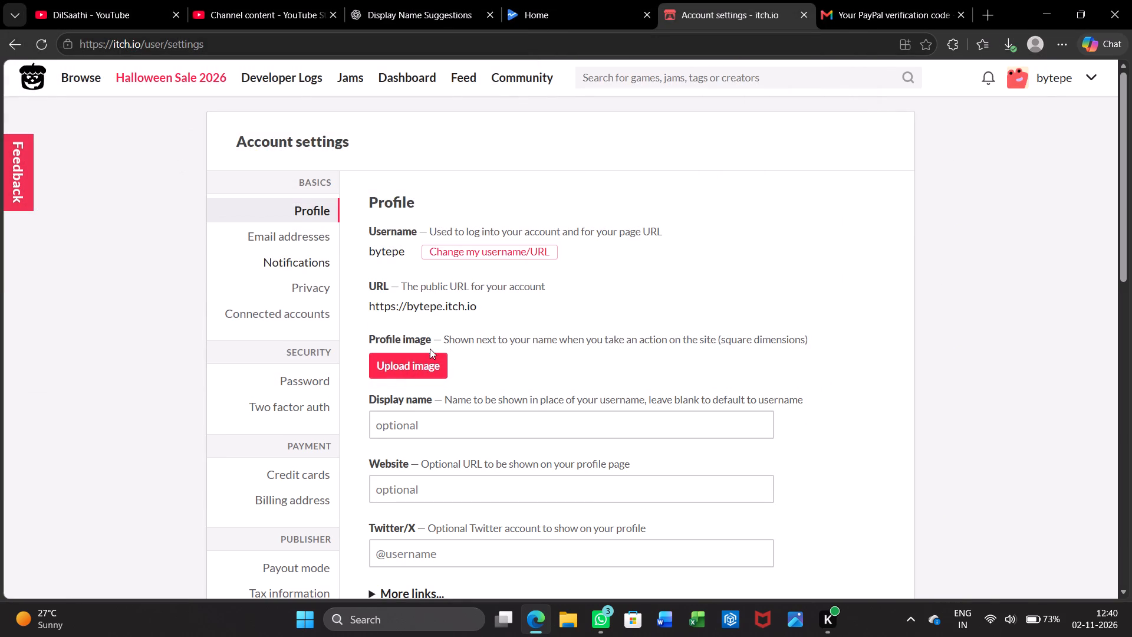
# Set the profile's display name to BytePe.
pyautogui.scroll(-1, 514, 405)
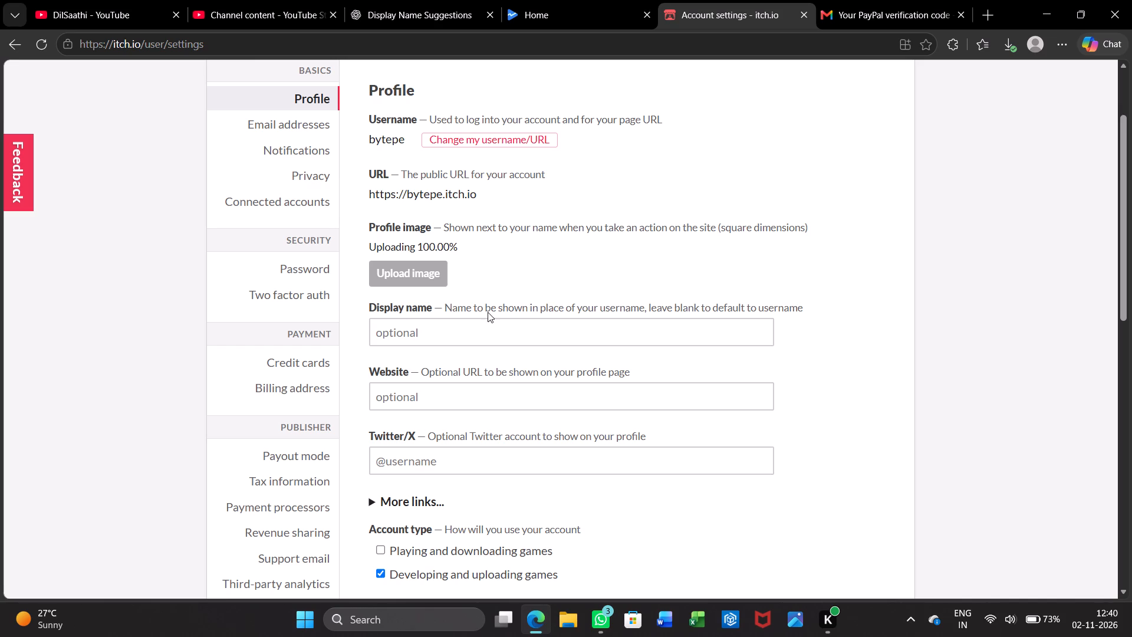
pyautogui.click(501, 331)
pyautogui.write('BytePe')
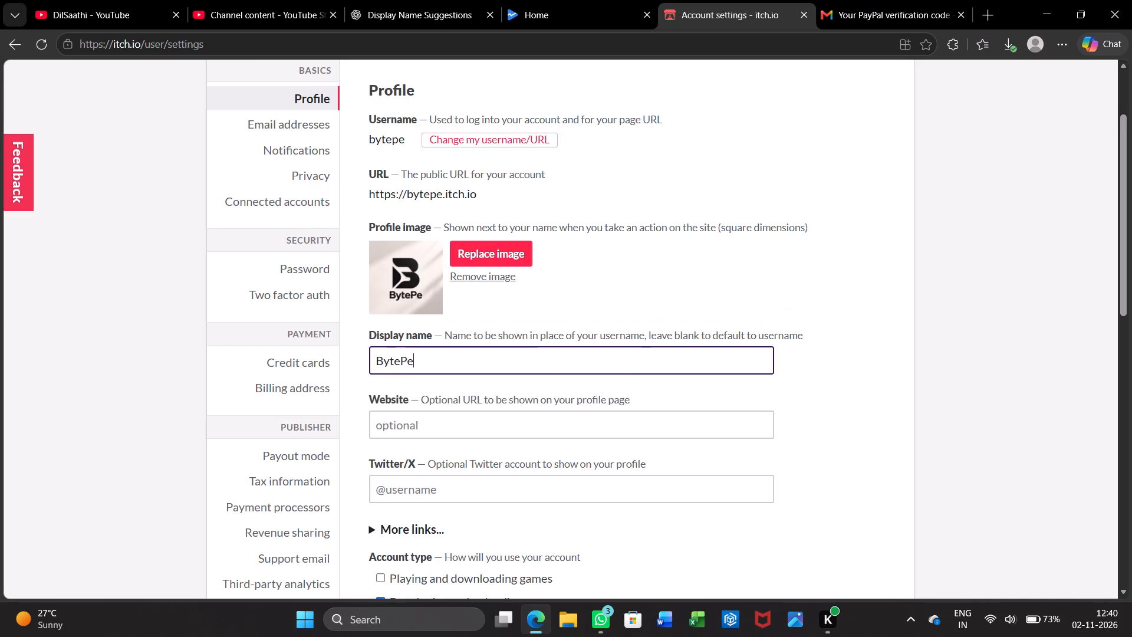
# Set the account type to playing and downloading games, deselect developing and uploading games, and save the profile.
pyautogui.scroll(-2, 511, 376)
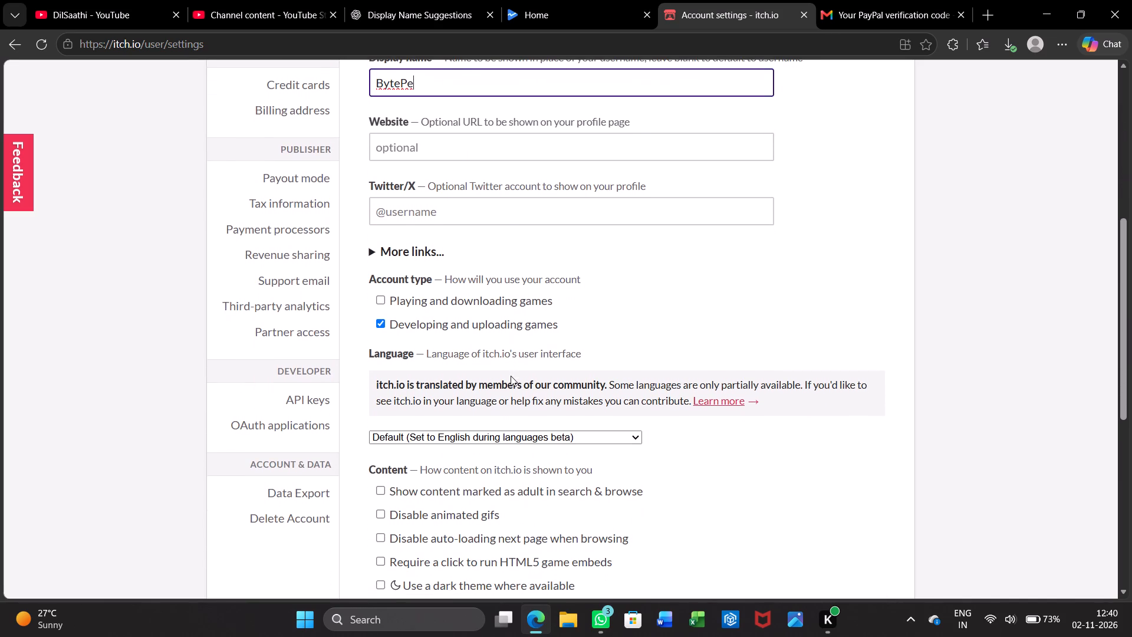
pyautogui.click(386, 303)
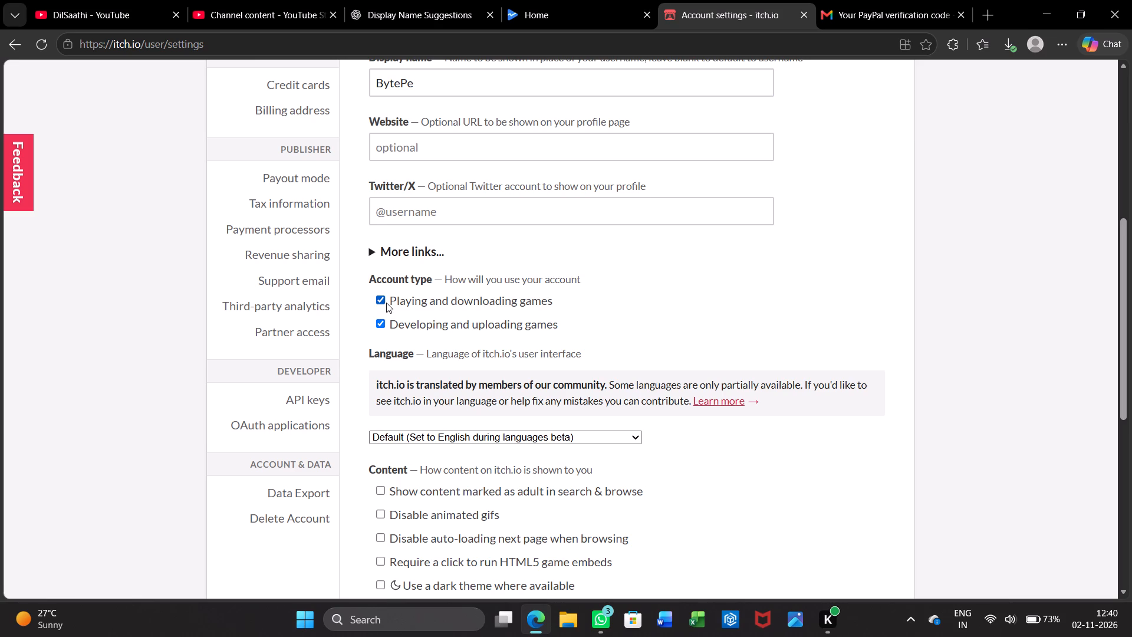
pyautogui.click(383, 326)
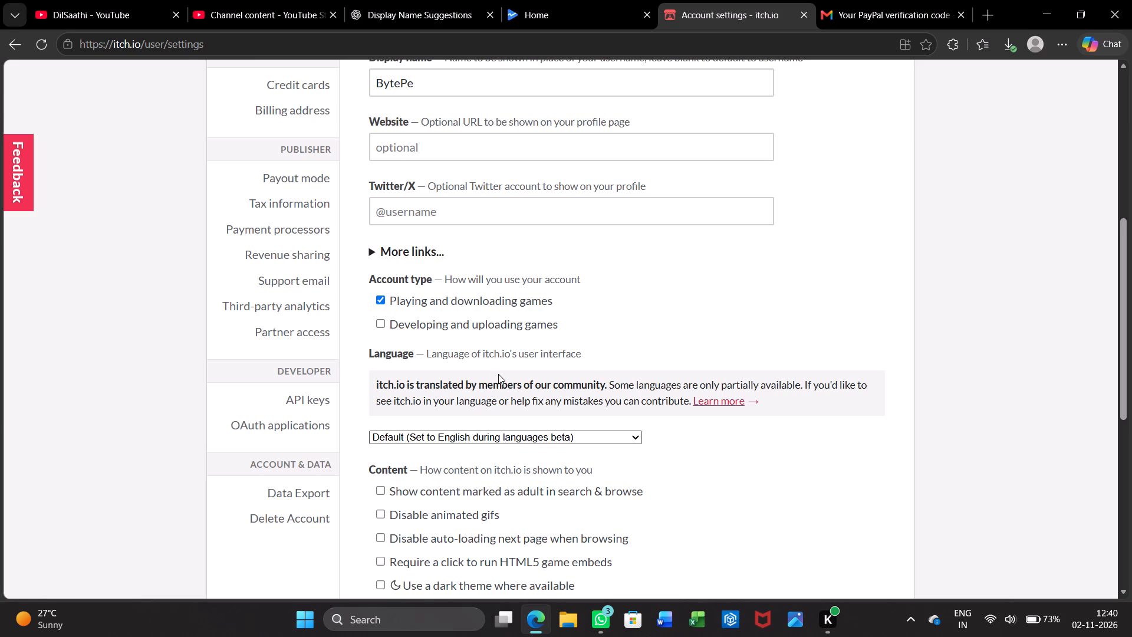
pyautogui.scroll(-3, 498, 374)
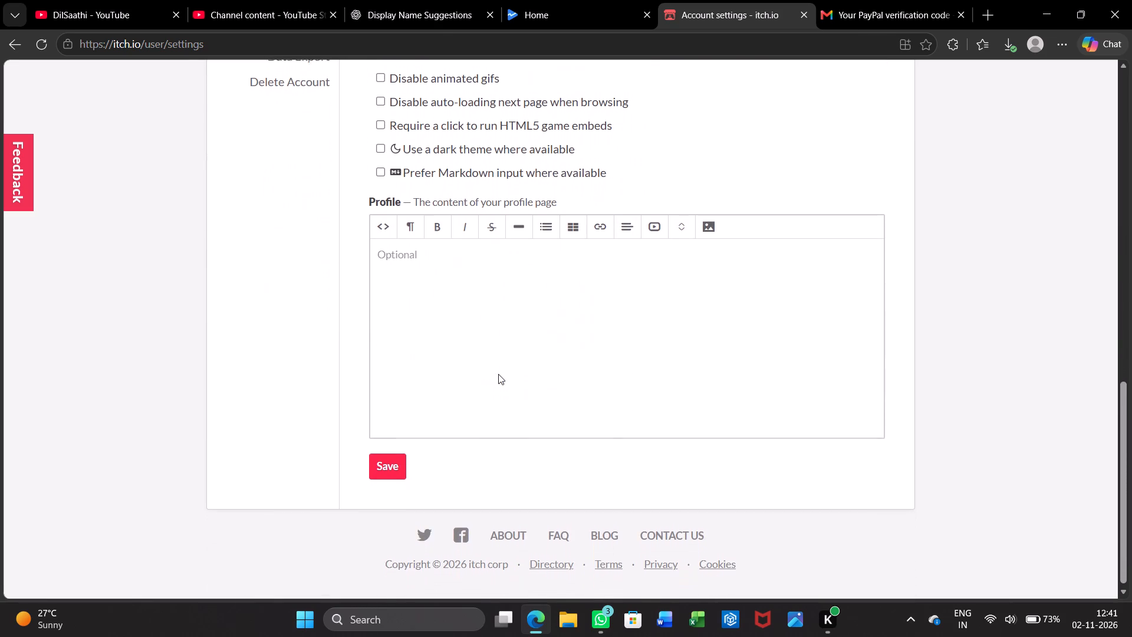
pyautogui.click(393, 464)
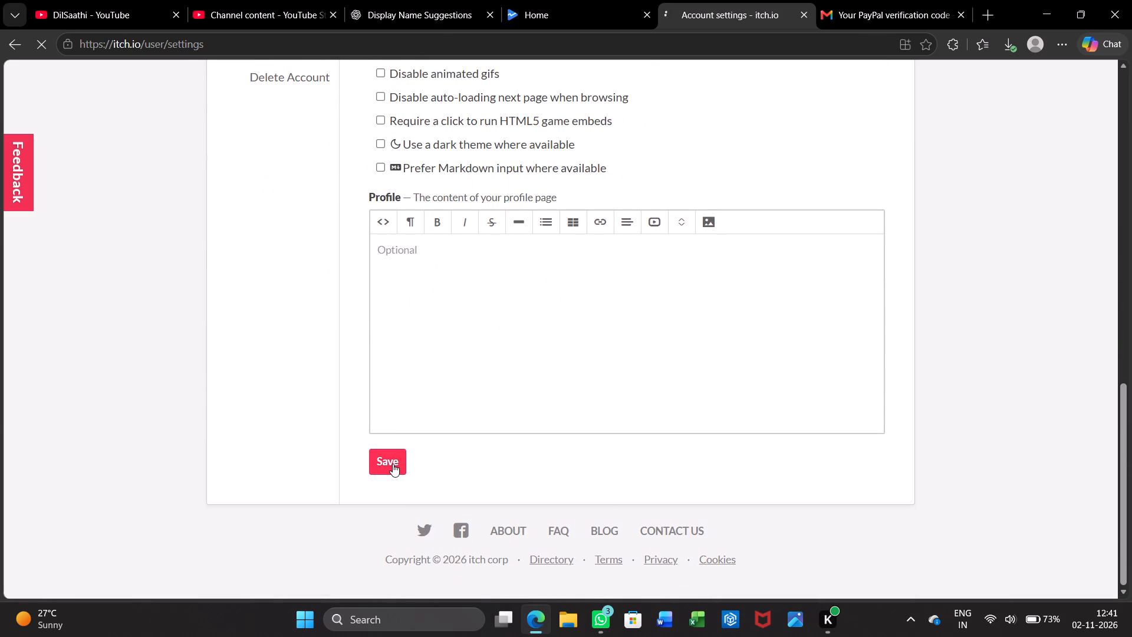
# Examine the Creator Dashboard's draft projects, analytics, and sales and bundles pages.
pyautogui.scroll(2, 436, 231)
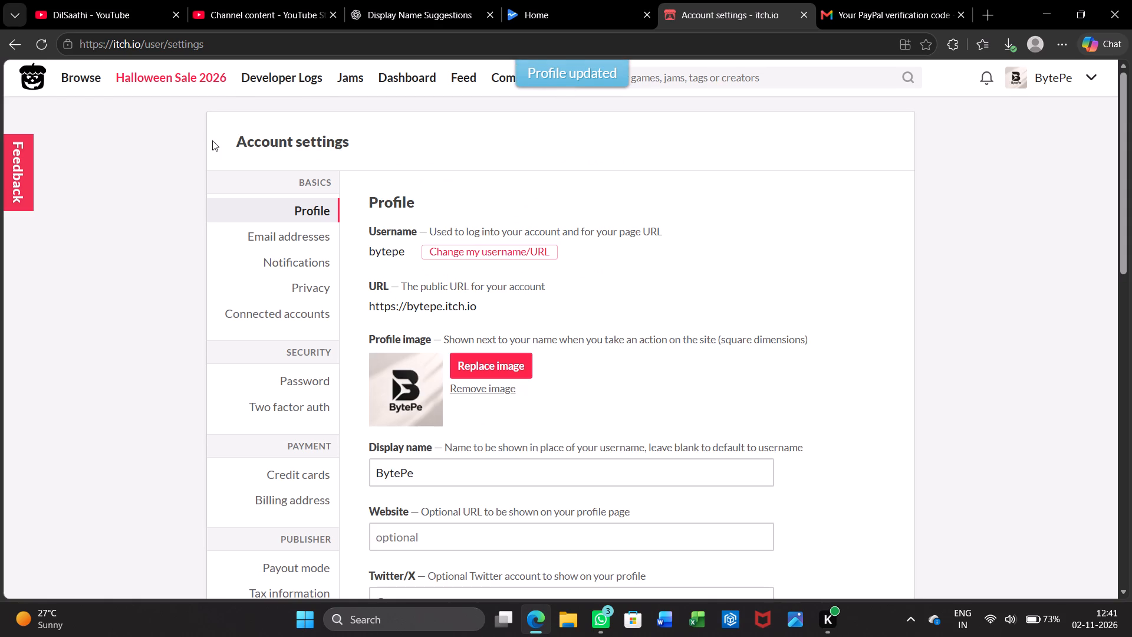
pyautogui.click(407, 81)
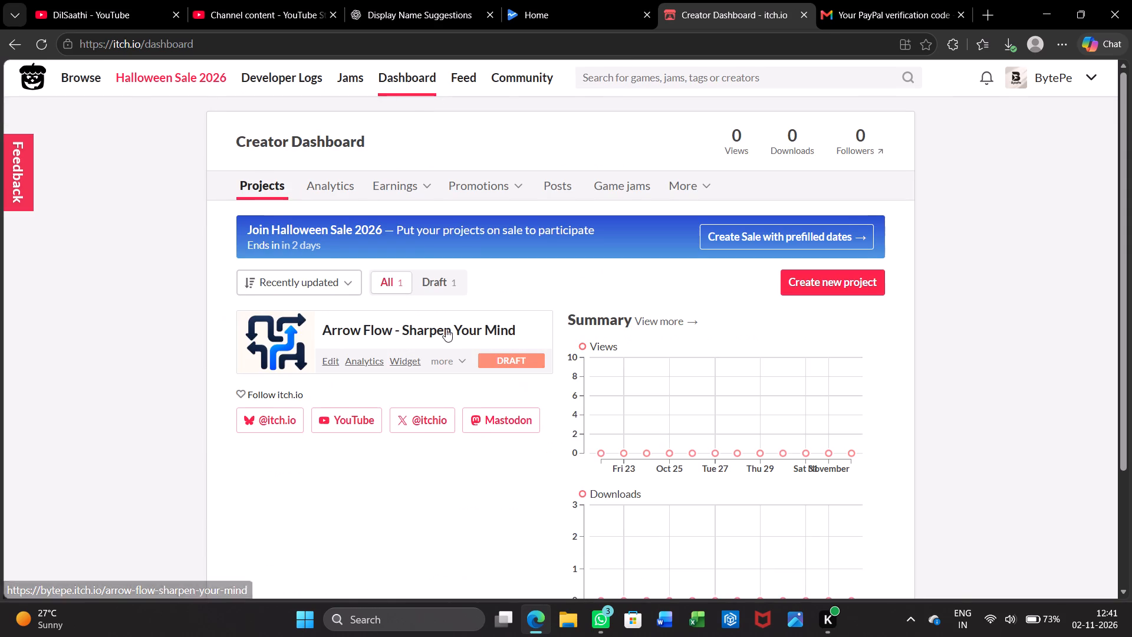
pyautogui.scroll(-1, 446, 329)
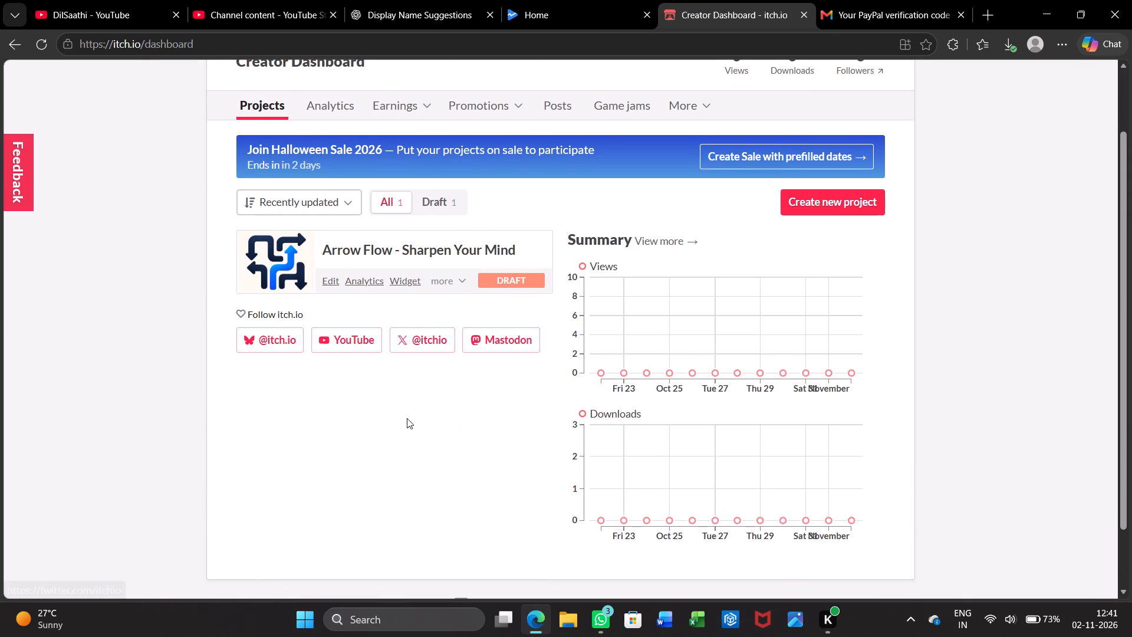
pyautogui.click(433, 202)
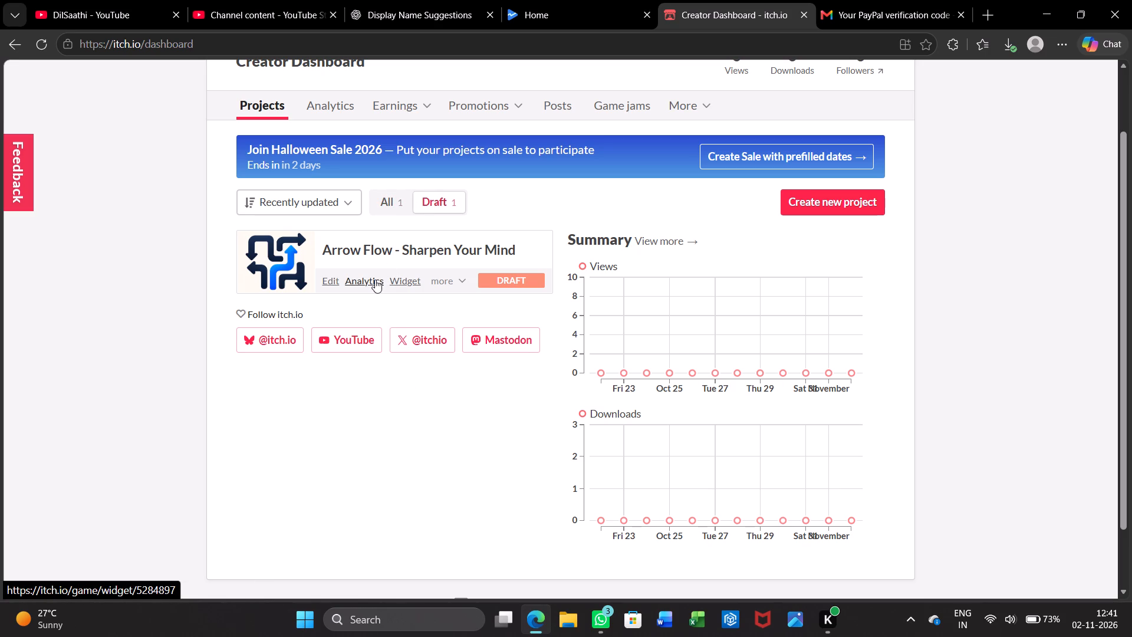
pyautogui.click(467, 399)
pyautogui.scroll(1, 467, 399)
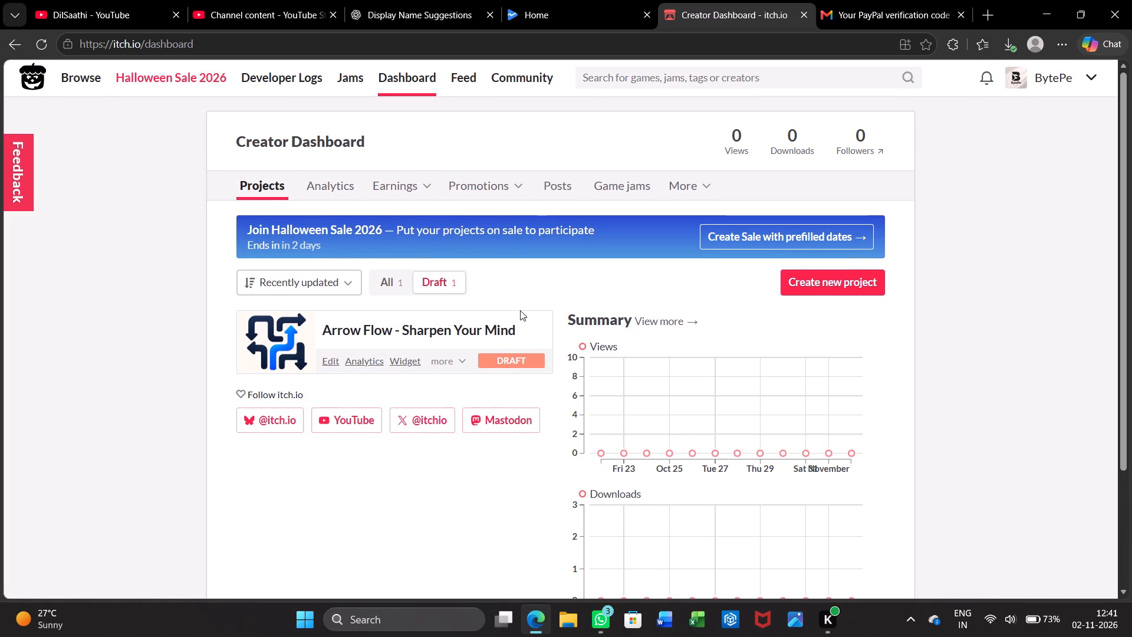
pyautogui.click(341, 182)
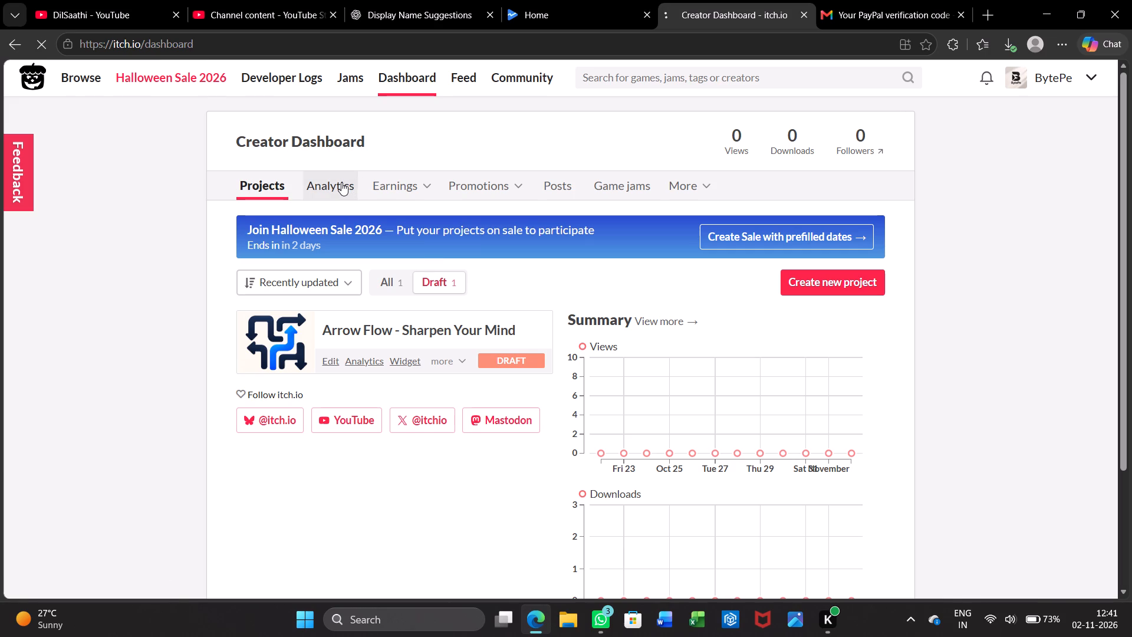
pyautogui.click(417, 188)
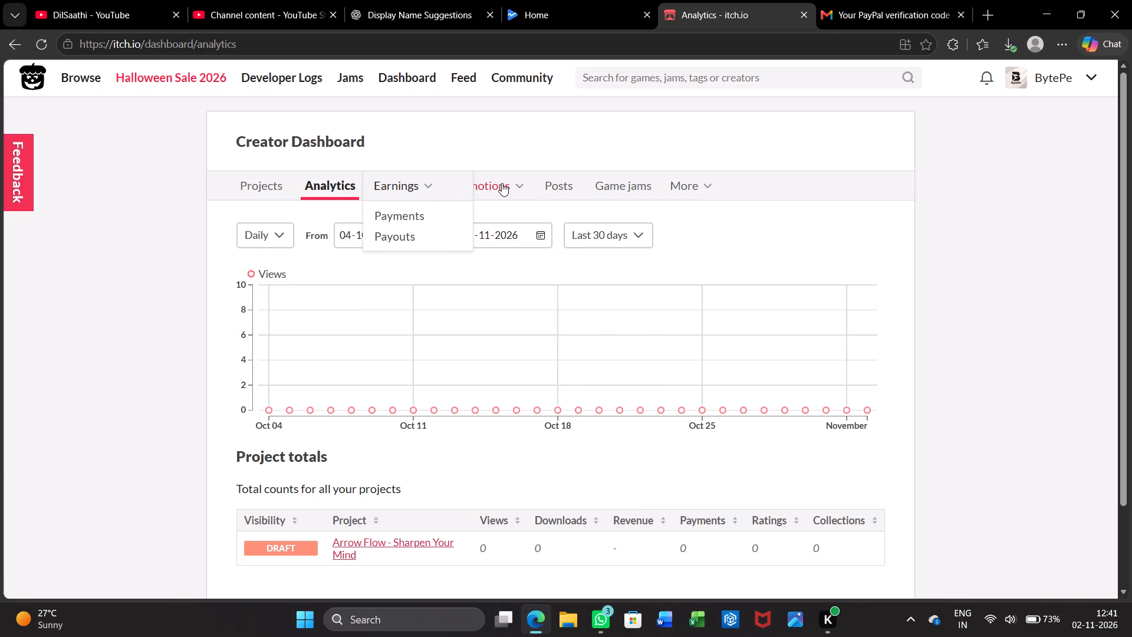
pyautogui.click(505, 182)
pyautogui.click(499, 209)
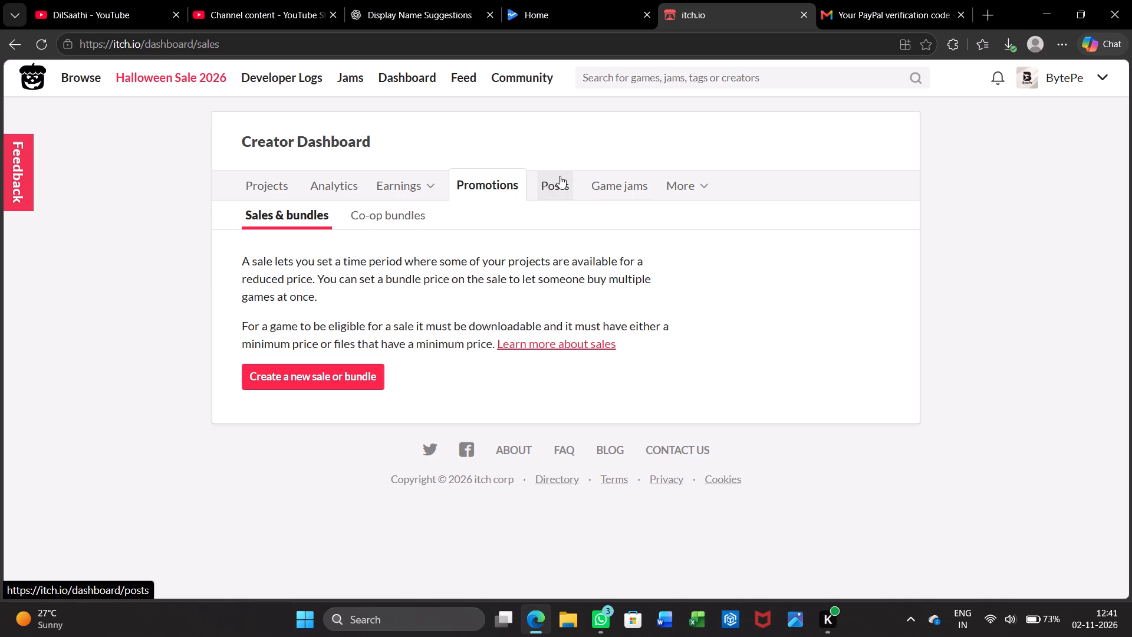
pyautogui.click(660, 179)
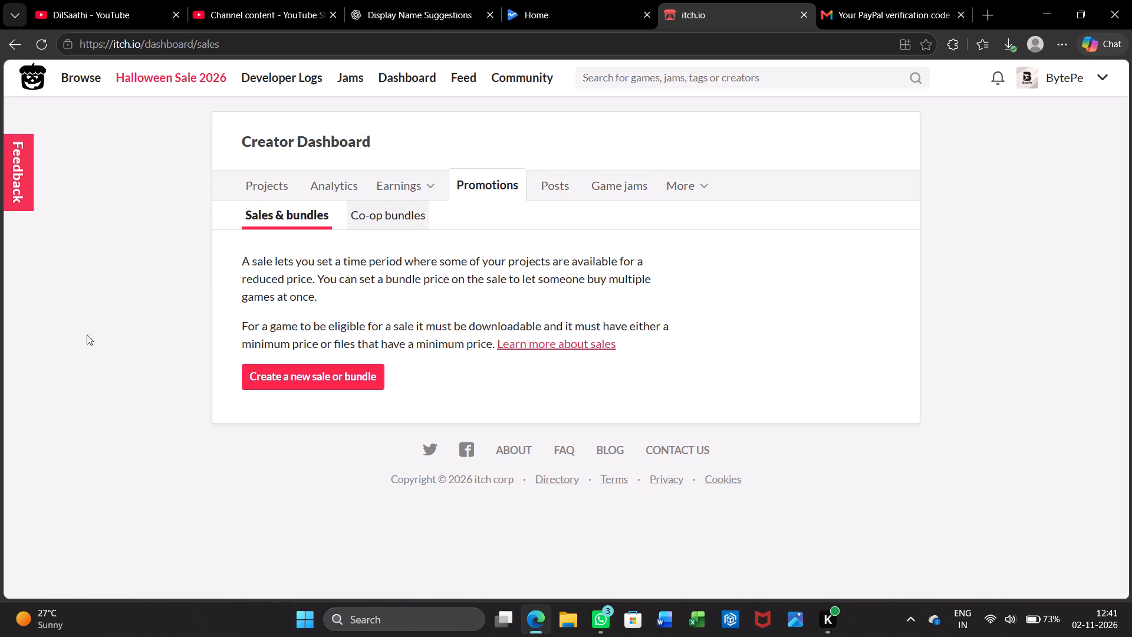
pyautogui.click(87, 334)
# Return to the Creator Dashboard and copy its web address.
pyautogui.click(389, 65)
pyautogui.click(347, 35)
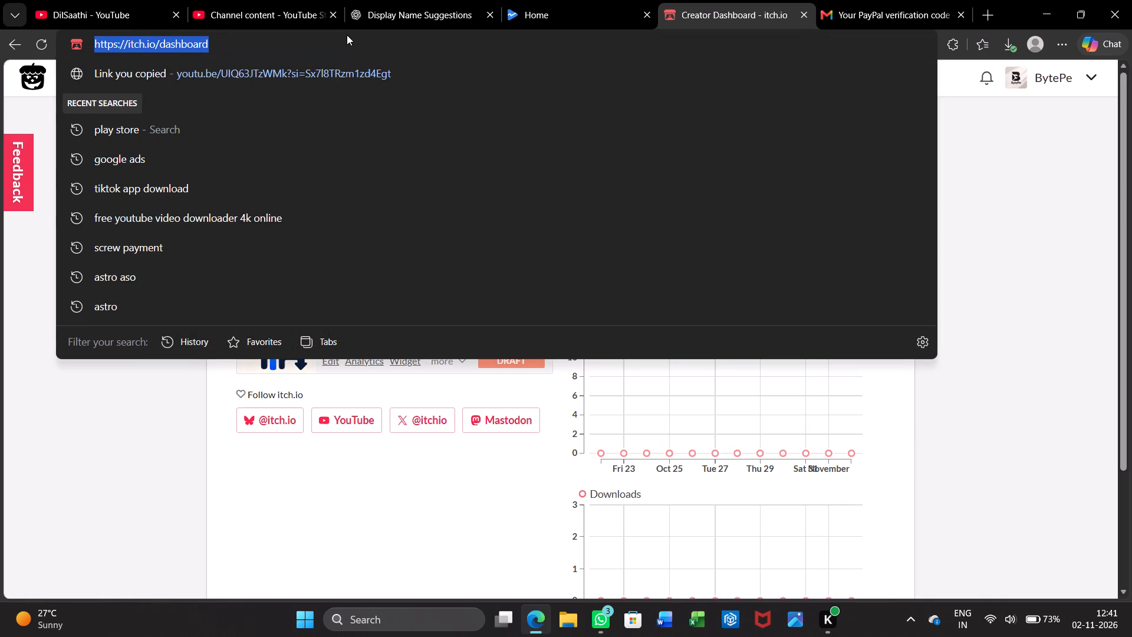
pyautogui.hotkey('ctrl', 'c')
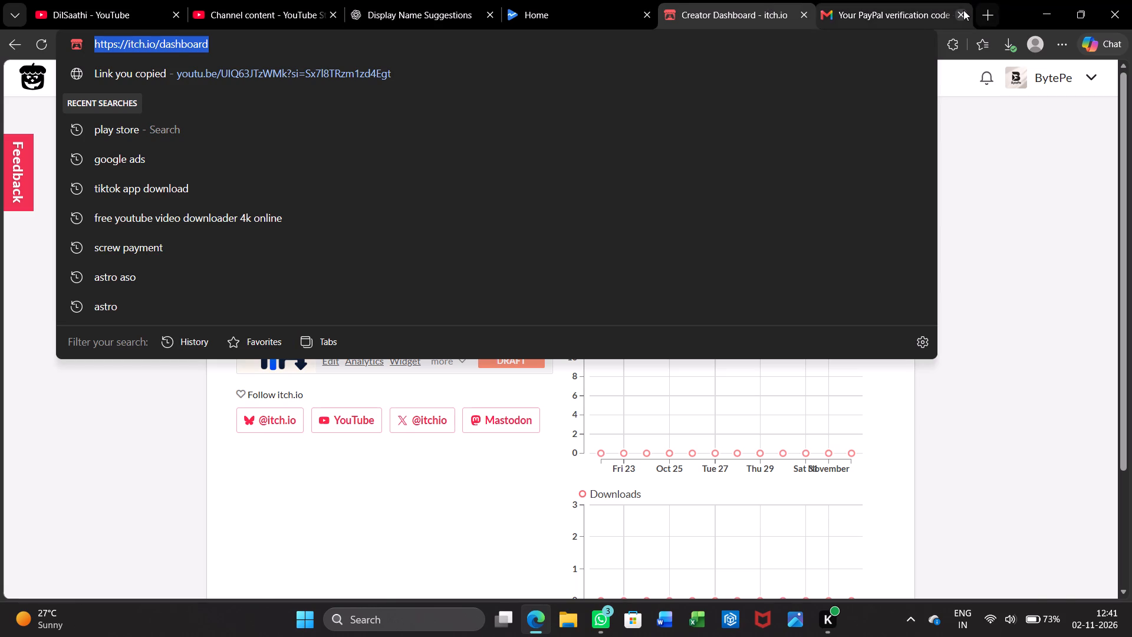
# Close the PayPal verification code email and remove the mindrift and atlas shortcuts from a new tab page.
pyautogui.click(963, 10)
pyautogui.click(932, 9)
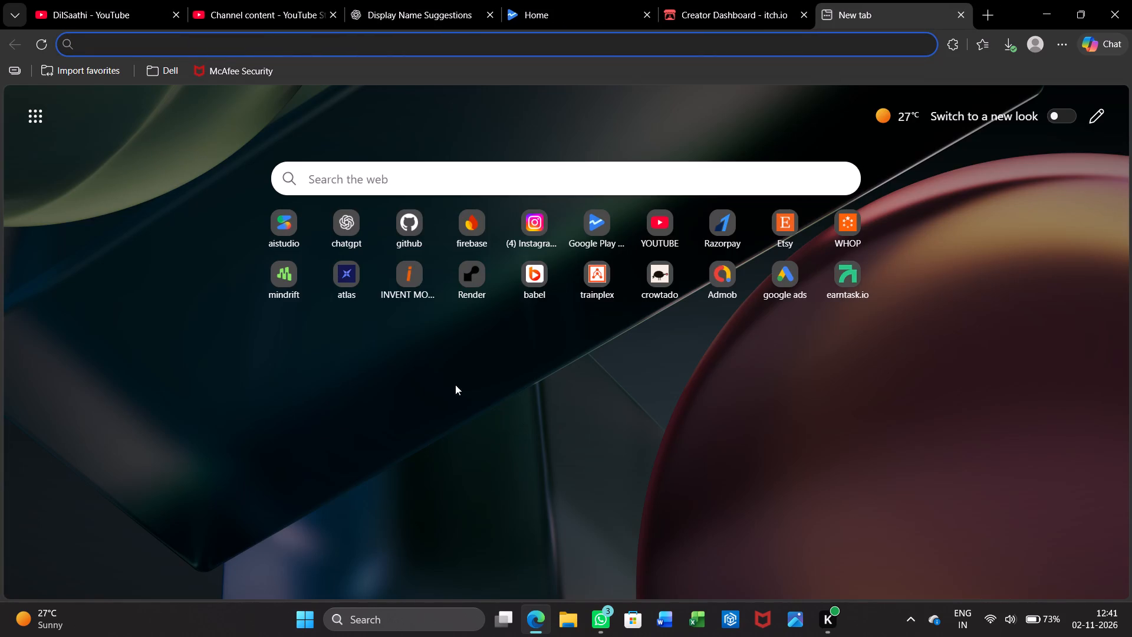
pyautogui.click(422, 370)
pyautogui.click(304, 267)
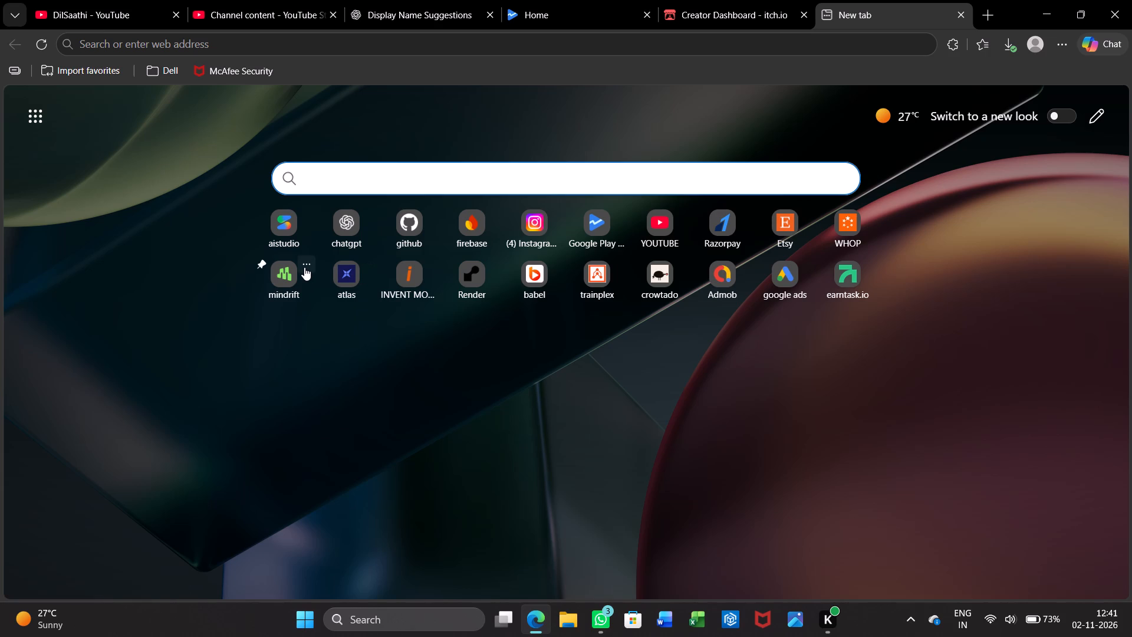
pyautogui.click(330, 317)
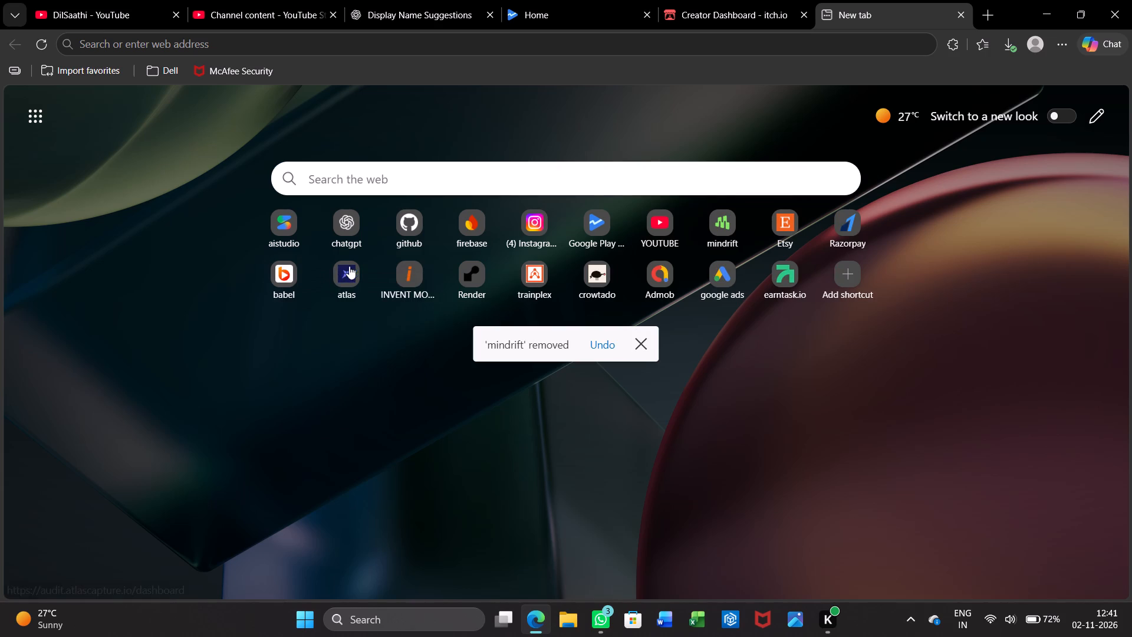
pyautogui.click(365, 264)
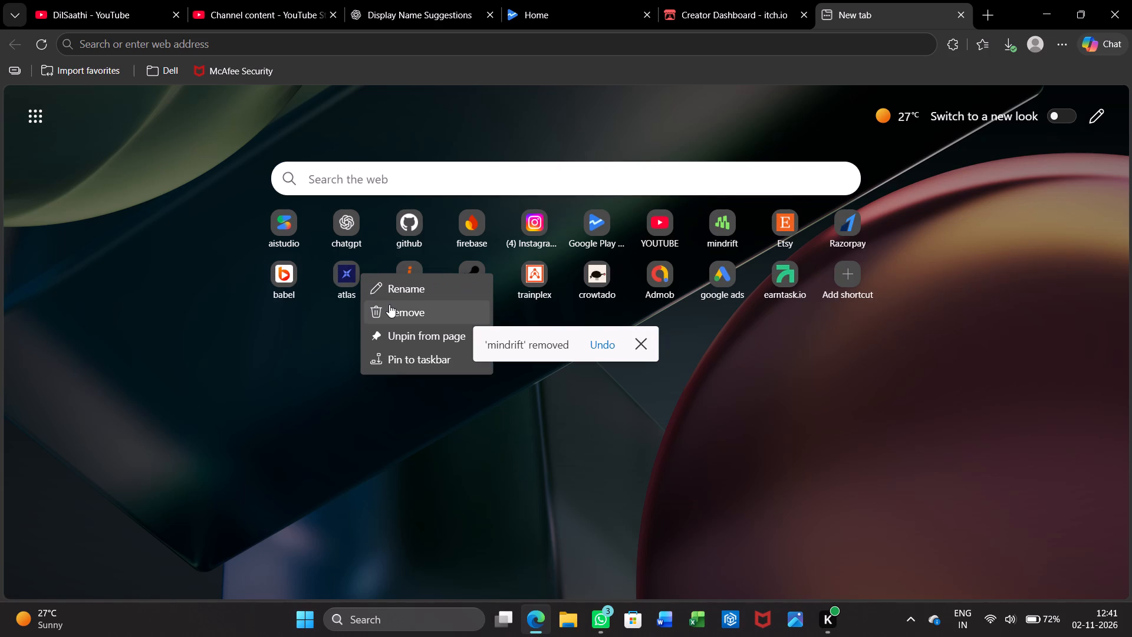
pyautogui.click(389, 304)
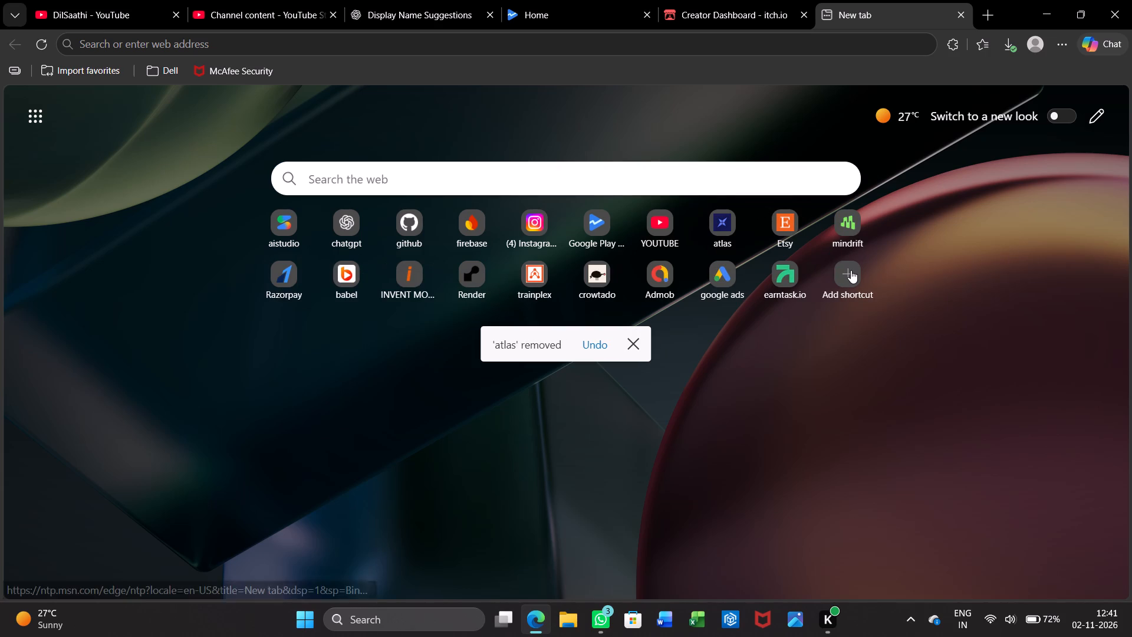
pyautogui.click(851, 270)
pyautogui.click(600, 426)
pyautogui.hotkey('ctrl', 'v')
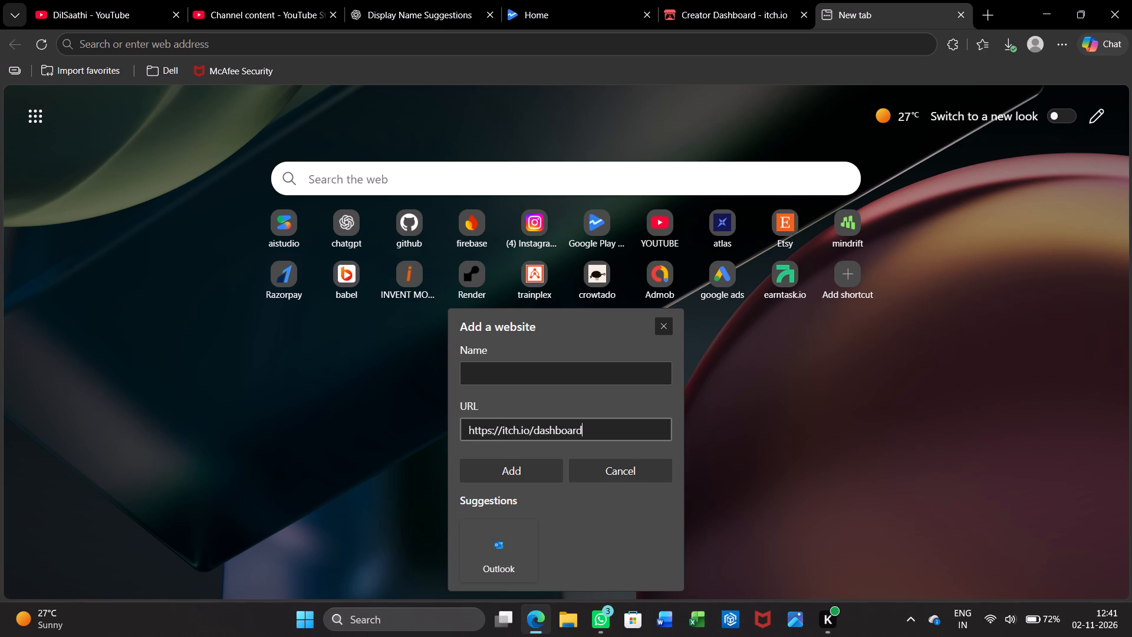
pyautogui.moveTo(501, 431); pyautogui.dragTo(531, 431)
pyautogui.hotkey('ctrl', 'c')
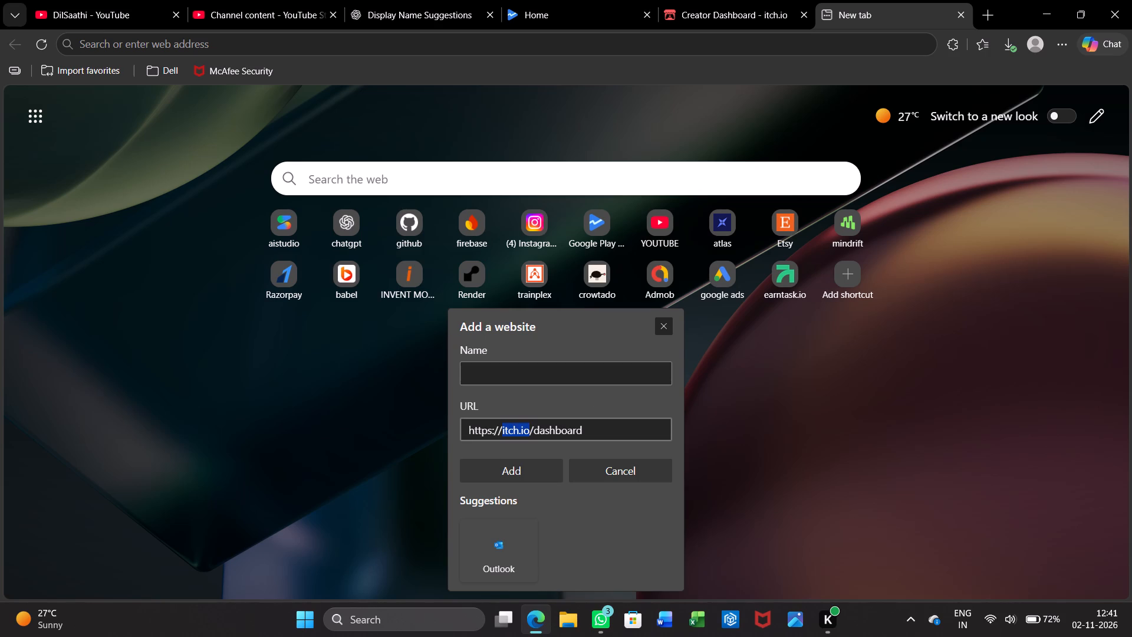
pyautogui.click(523, 371)
pyautogui.hotkey('ctrl', 'v')
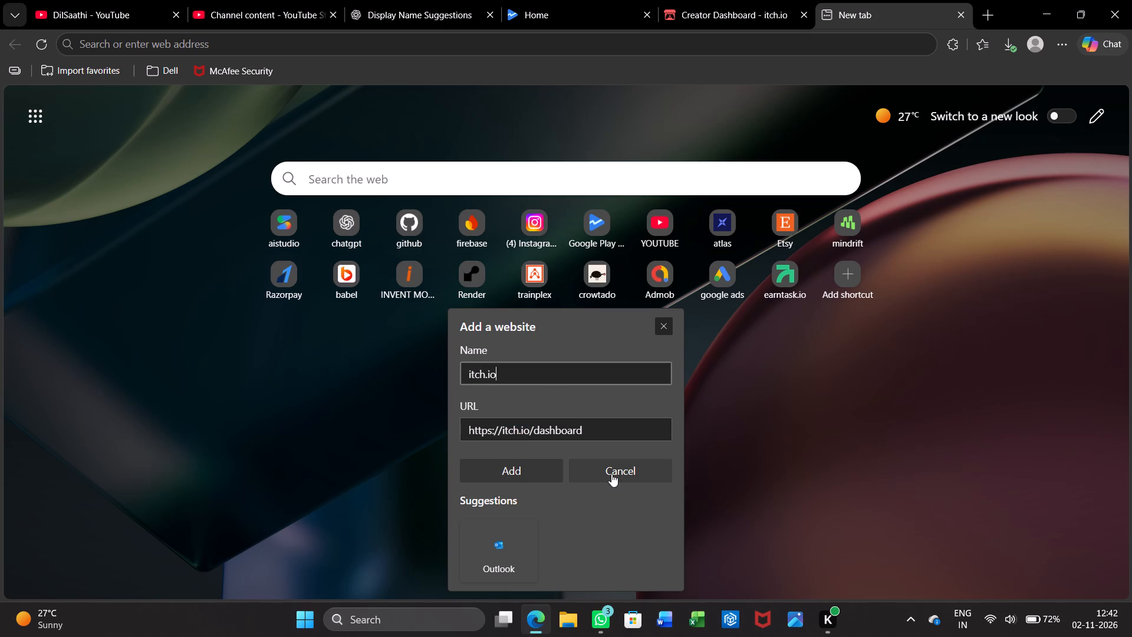
pyautogui.click(539, 472)
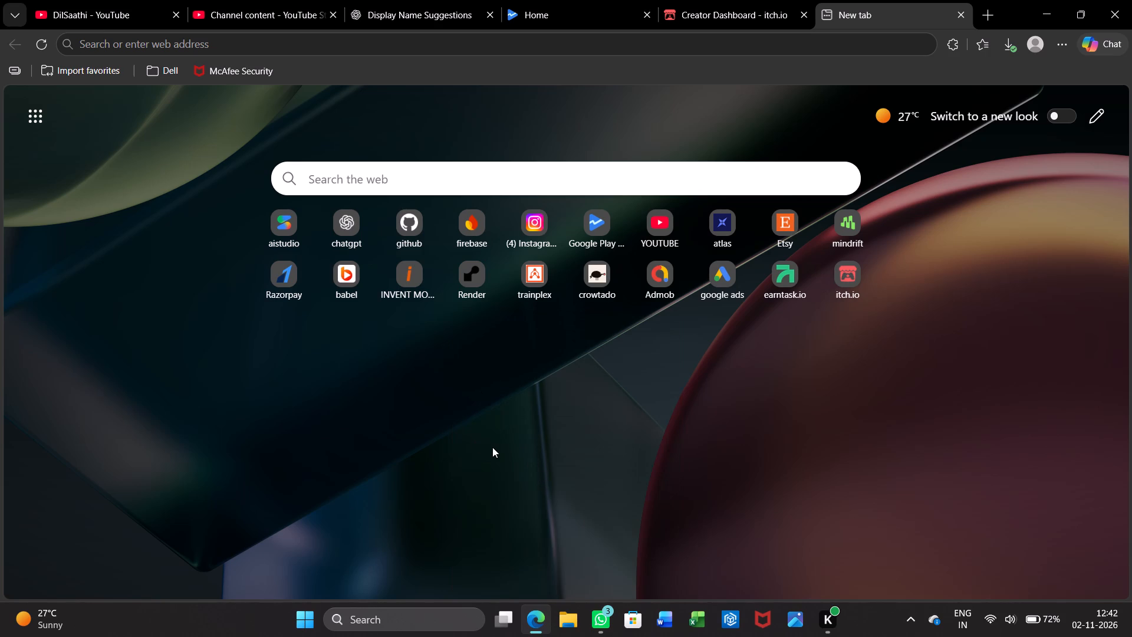
pyautogui.click(574, 401)
# Remove the remaining mindrift and atlas shortcuts from the new tab page.
pyautogui.scroll(1, 574, 401)
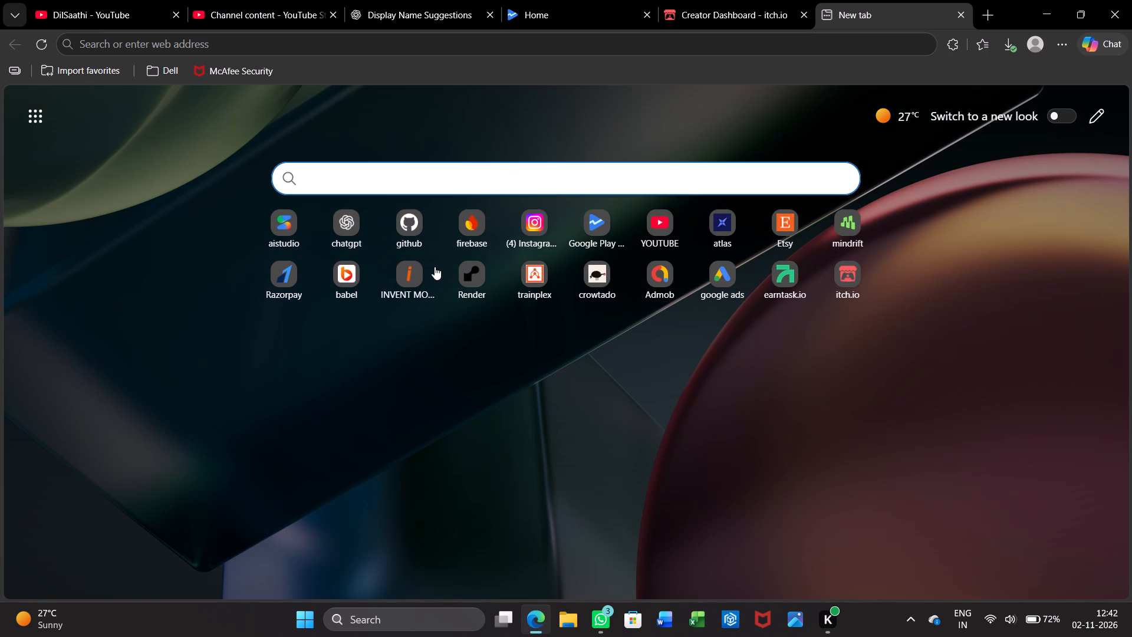
pyautogui.click(867, 211)
pyautogui.click(896, 264)
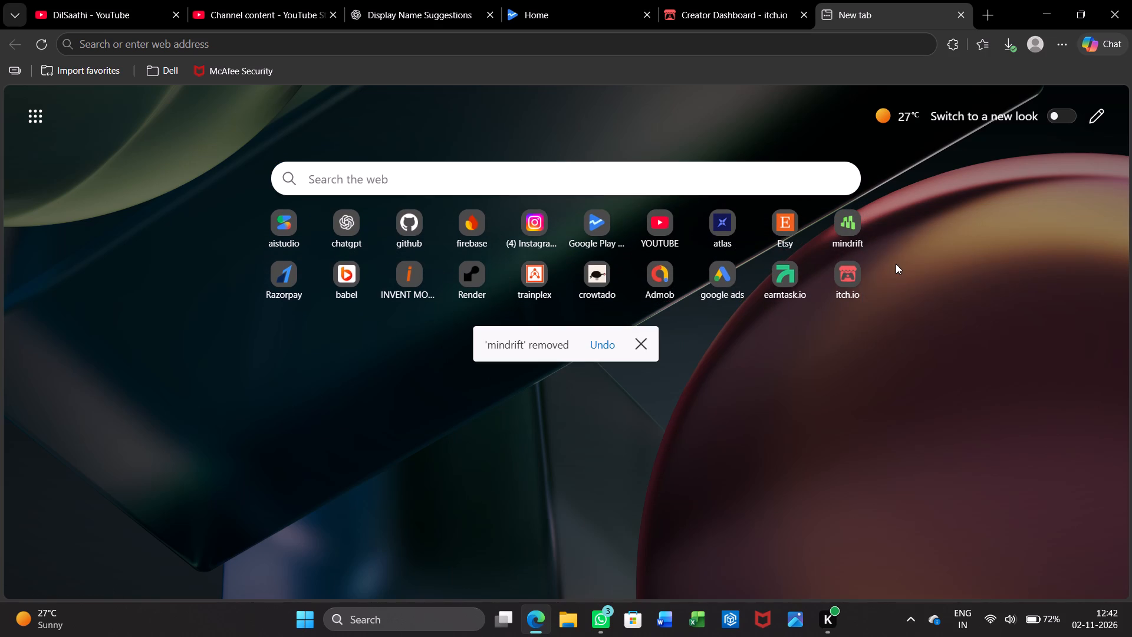
pyautogui.click(745, 216)
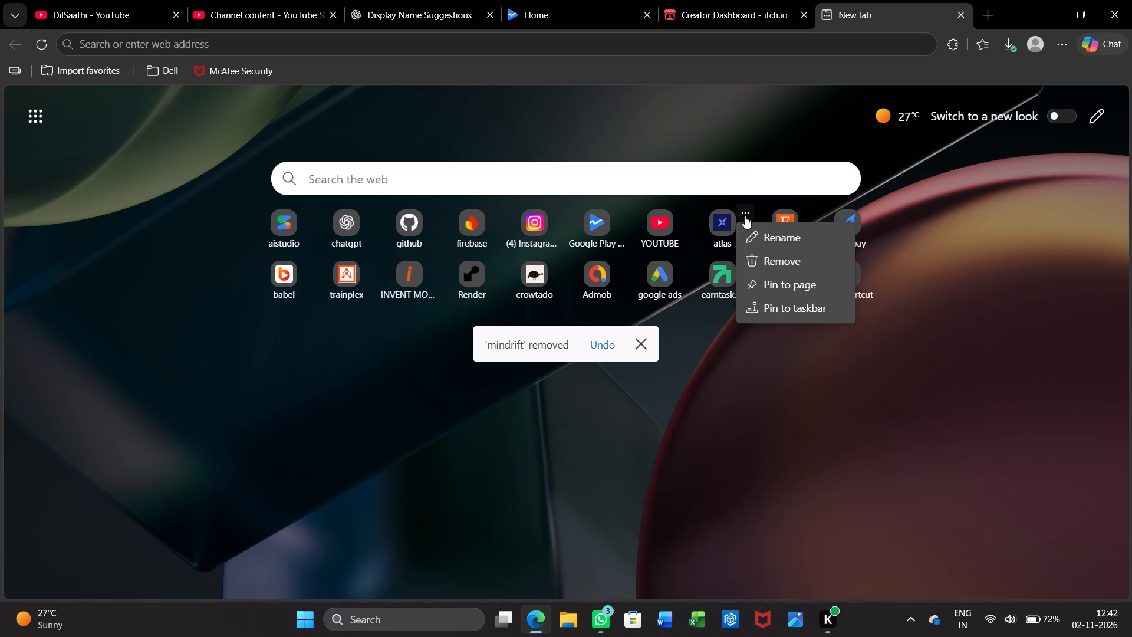
pyautogui.click(769, 253)
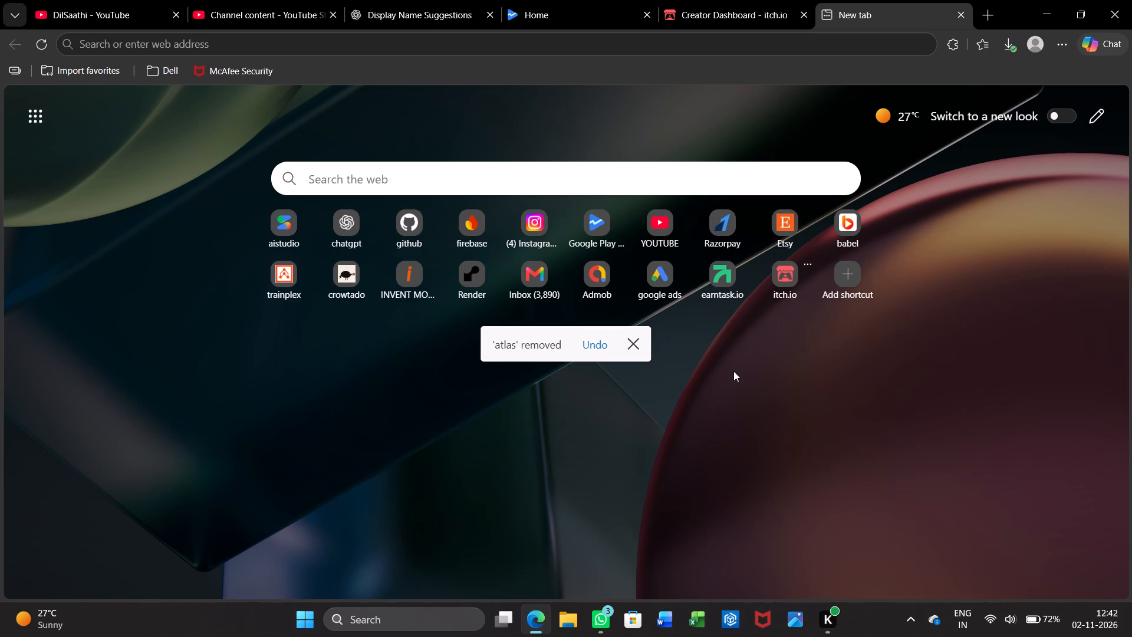
pyautogui.click(733, 371)
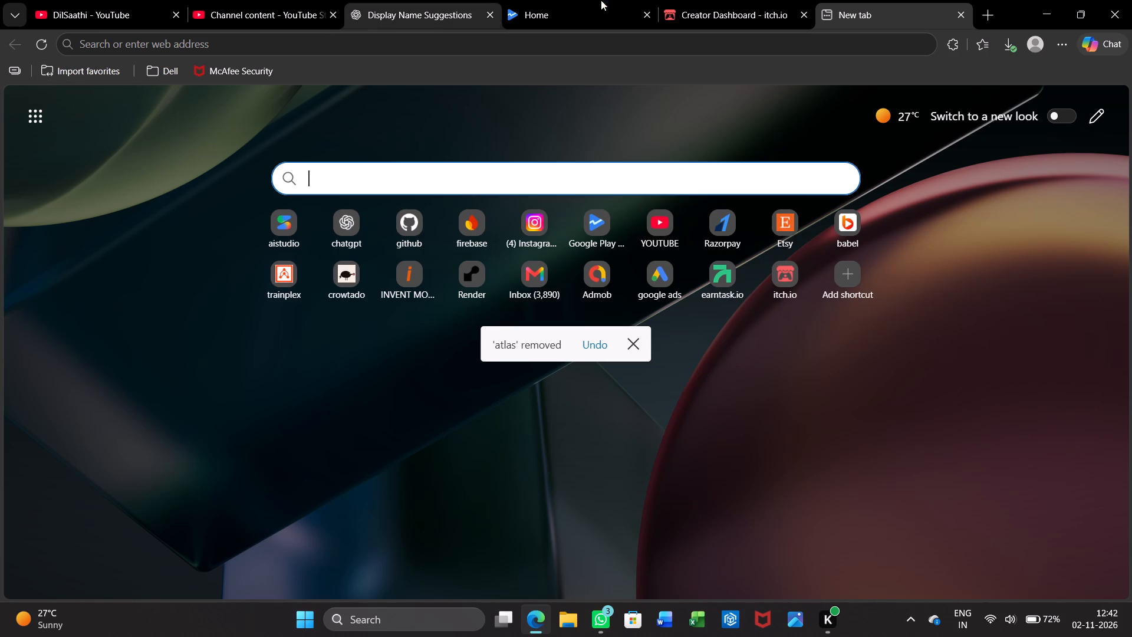
# Close the new tab page and return to the itch.io Creator Dashboard.
pyautogui.click(958, 15)
pyautogui.scroll(5, 580, 305)
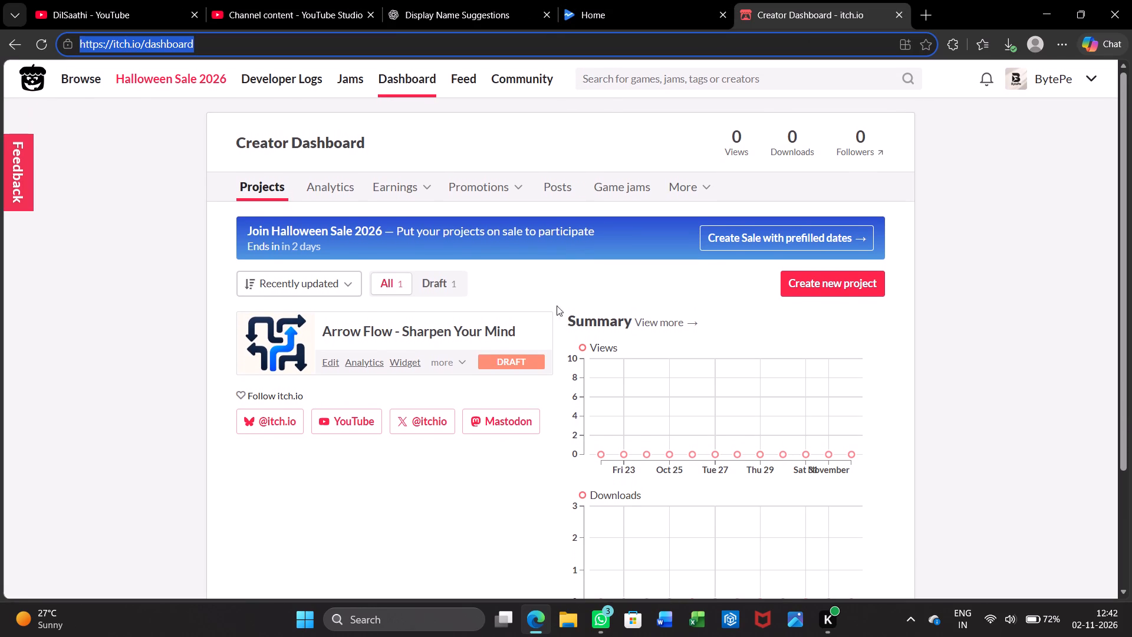
pyautogui.moveTo(474, 242); pyautogui.dragTo(462, 296)
pyautogui.click(513, 284)
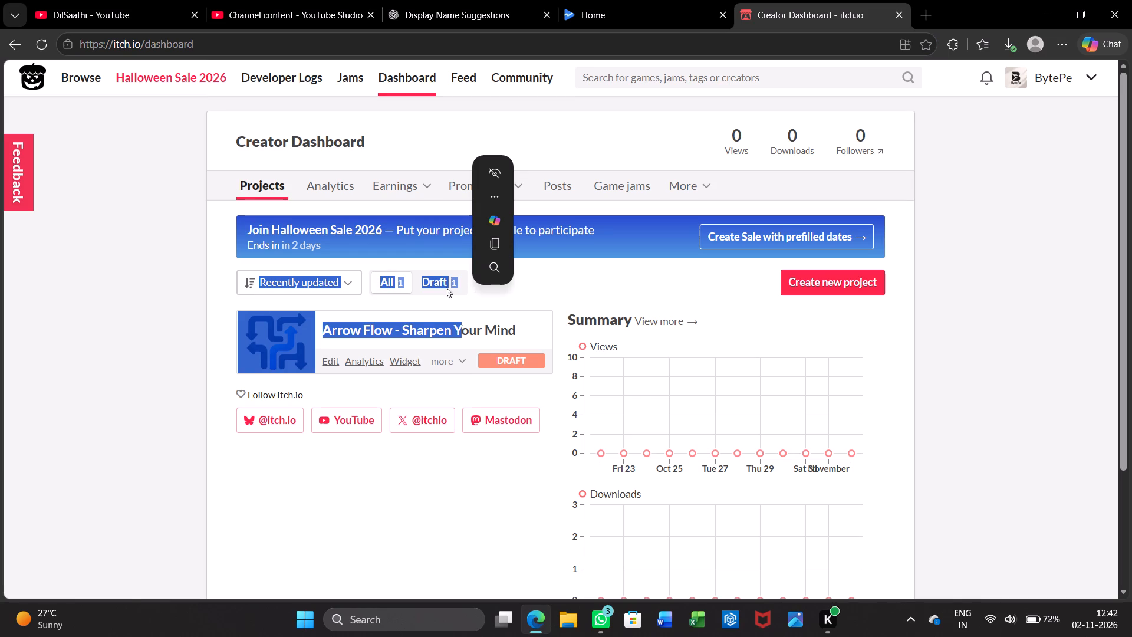
# Open the Arrow Flow - Sharpen Your Mind project for editing from the Creator Dashboard.
pyautogui.click(440, 278)
pyautogui.click(331, 362)
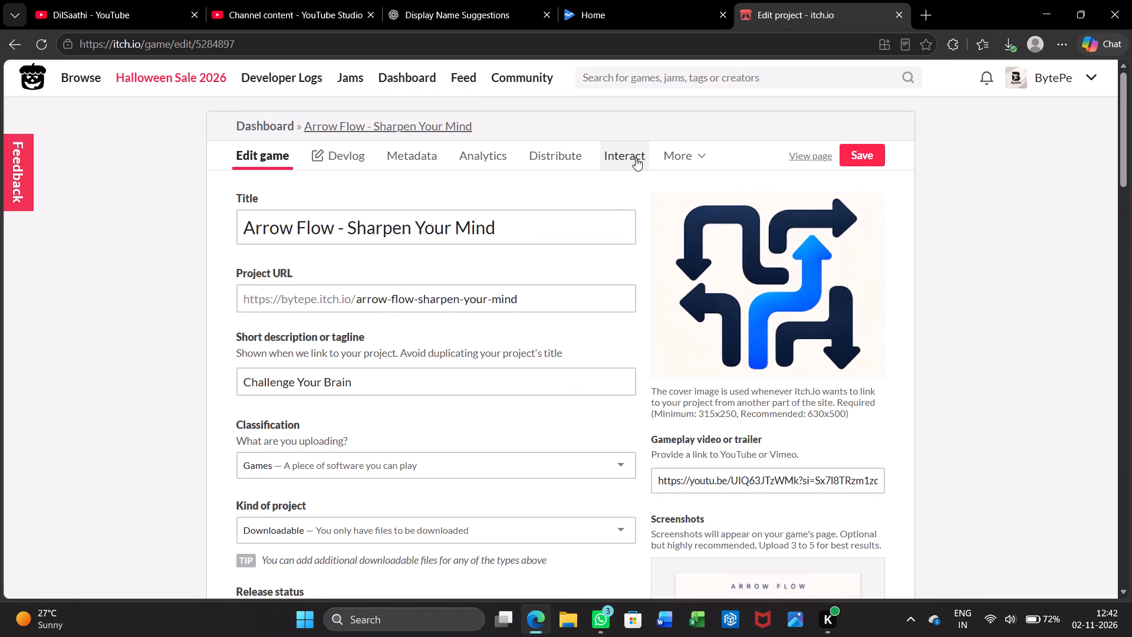
# Review the project's edit form, covering pricing, uploads, description, genre, tags, AI disclosure, store links, community and visibility settings.
pyautogui.click(679, 155)
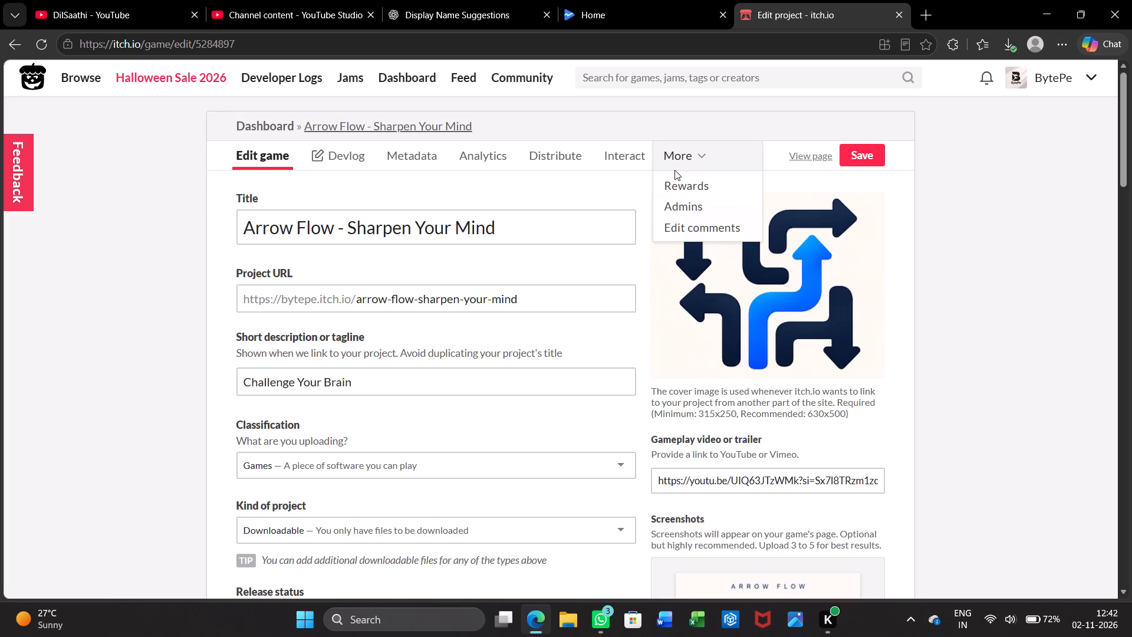
pyautogui.click(642, 265)
pyautogui.scroll(-2, 642, 265)
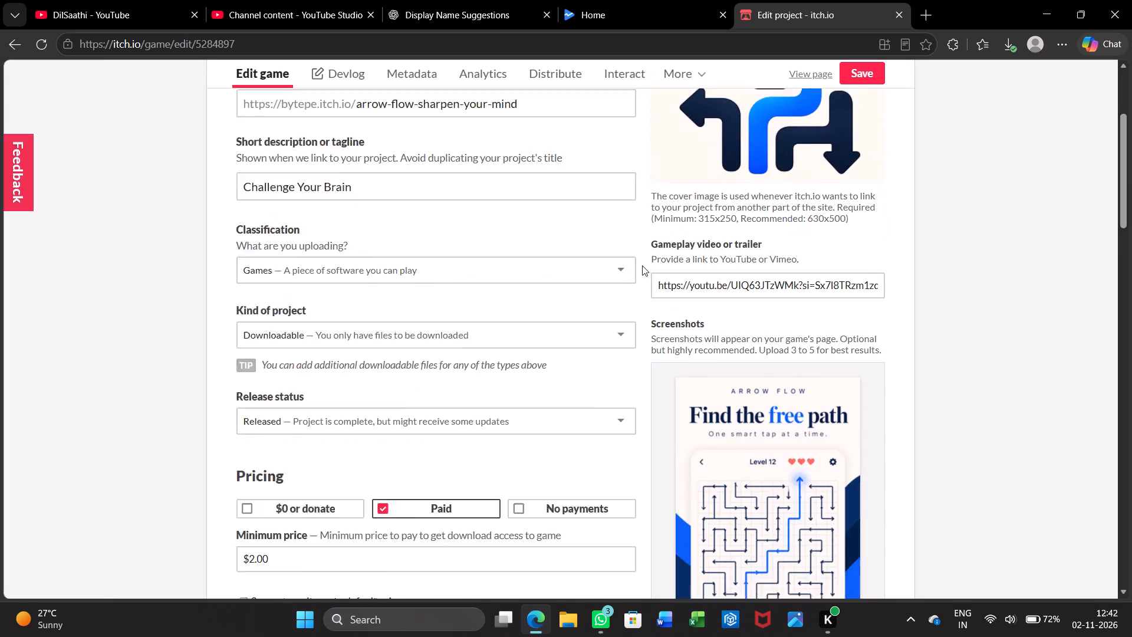
pyautogui.scroll(-2, 460, 346)
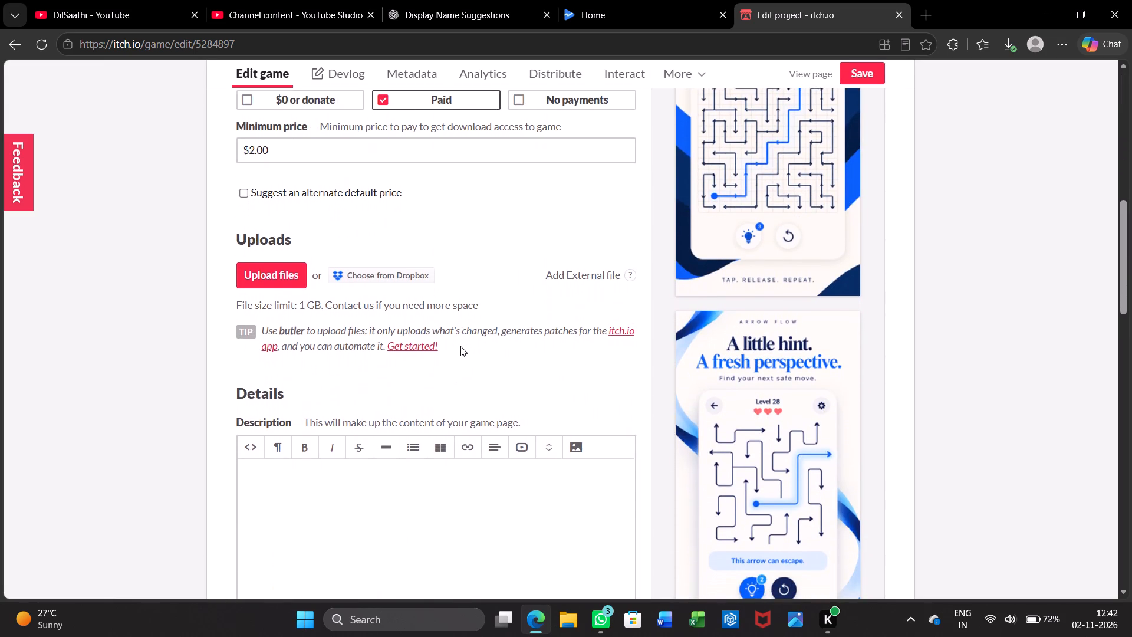
pyautogui.scroll(-1, 460, 346)
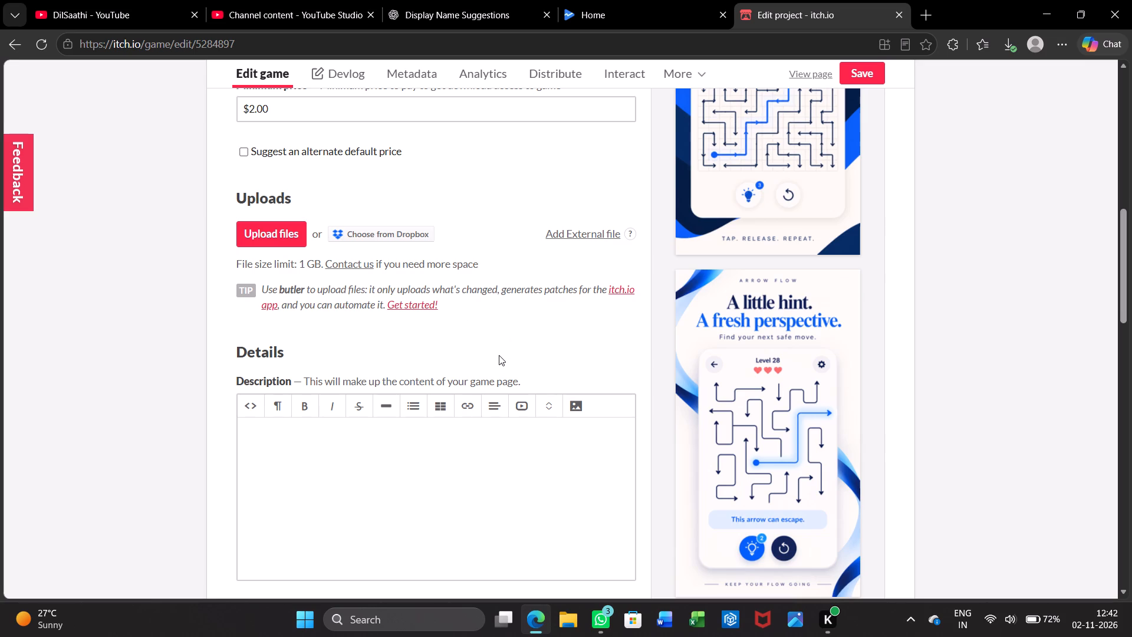
pyautogui.click(632, 235)
pyautogui.click(535, 333)
pyautogui.scroll(-2, 535, 333)
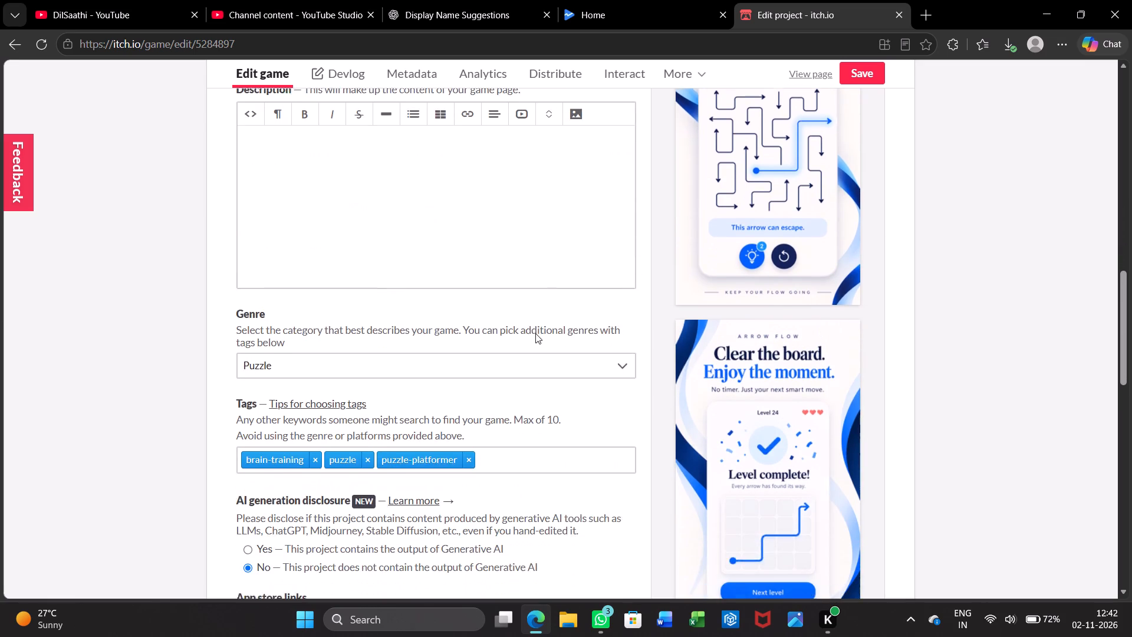
pyautogui.scroll(-2, 525, 362)
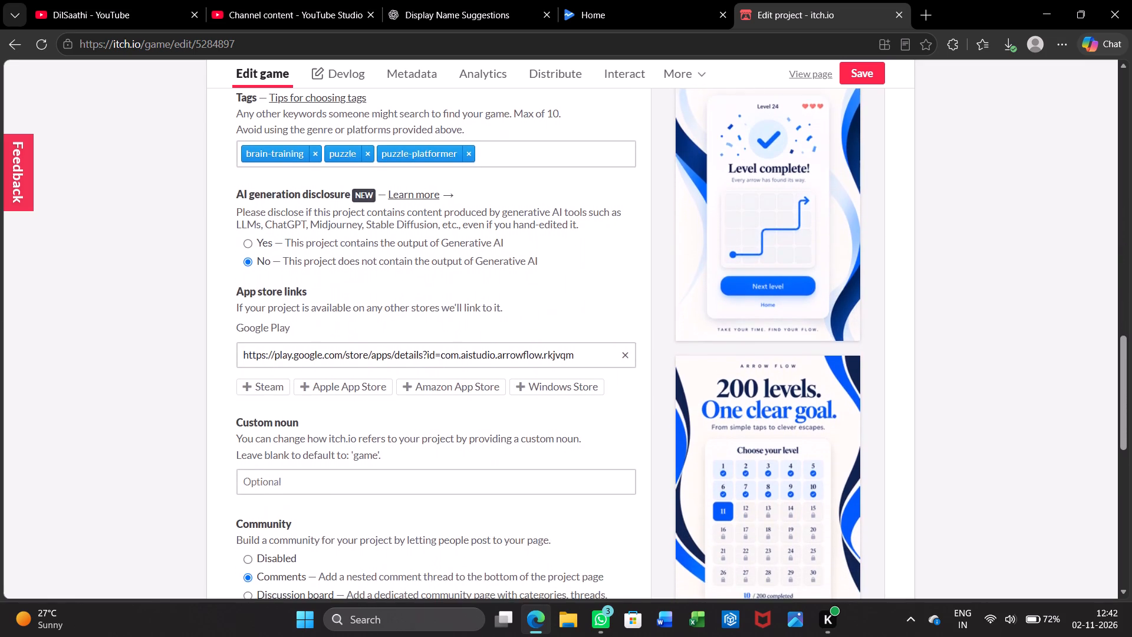
pyautogui.scroll(-1, 525, 362)
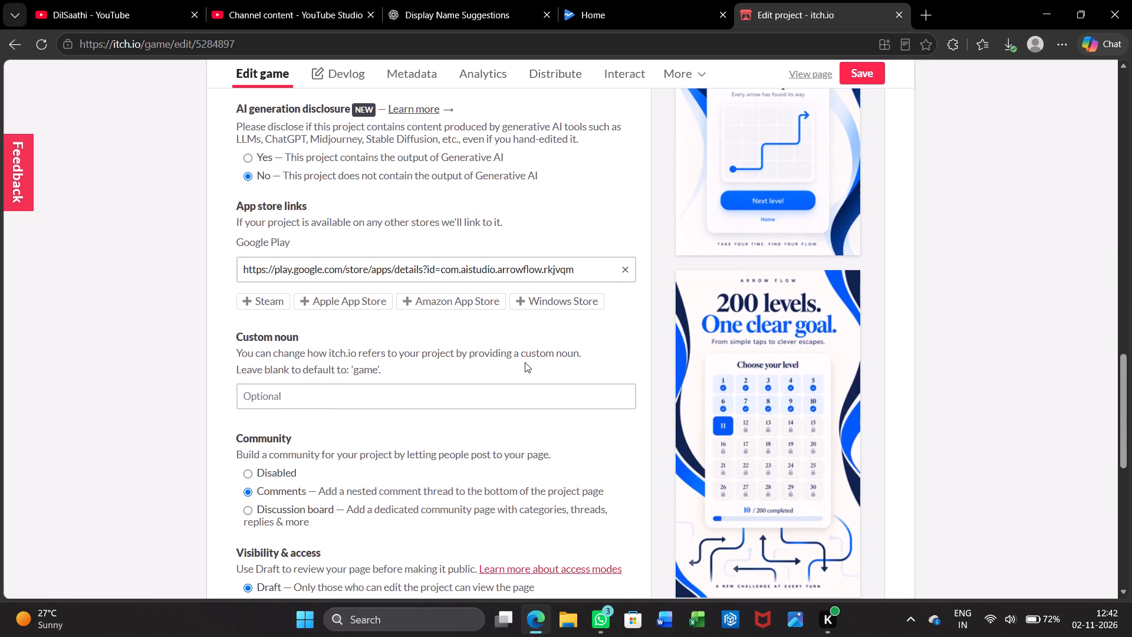
pyautogui.scroll(-1, 525, 362)
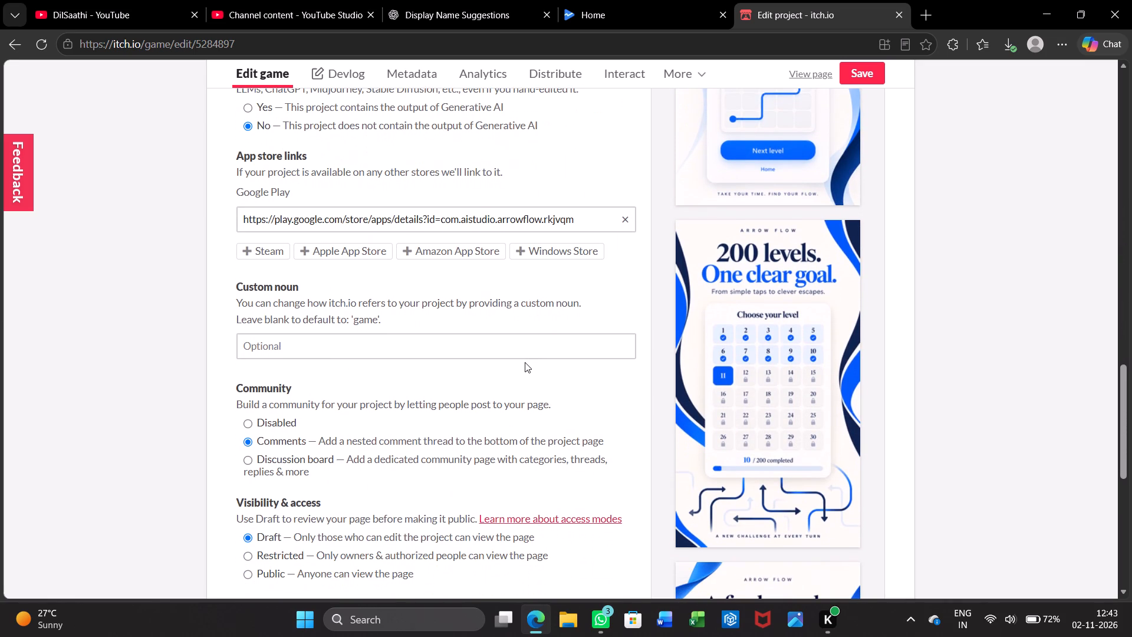
pyautogui.scroll(-1, 525, 362)
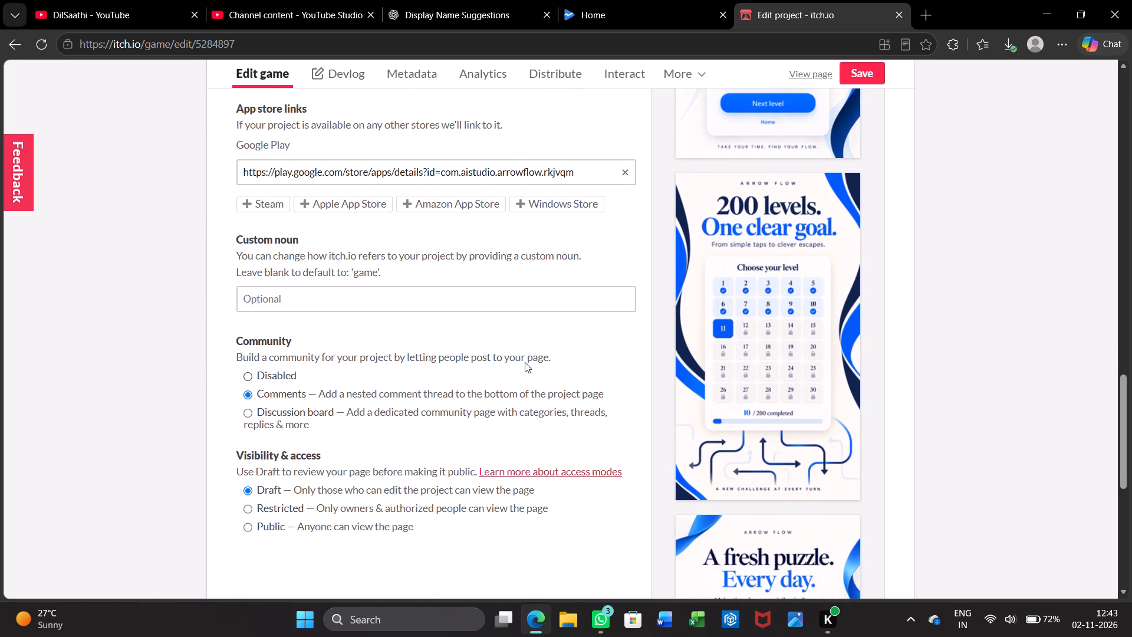
# Set the project's visibility to Public and save the project.
pyautogui.scroll(-2, 525, 362)
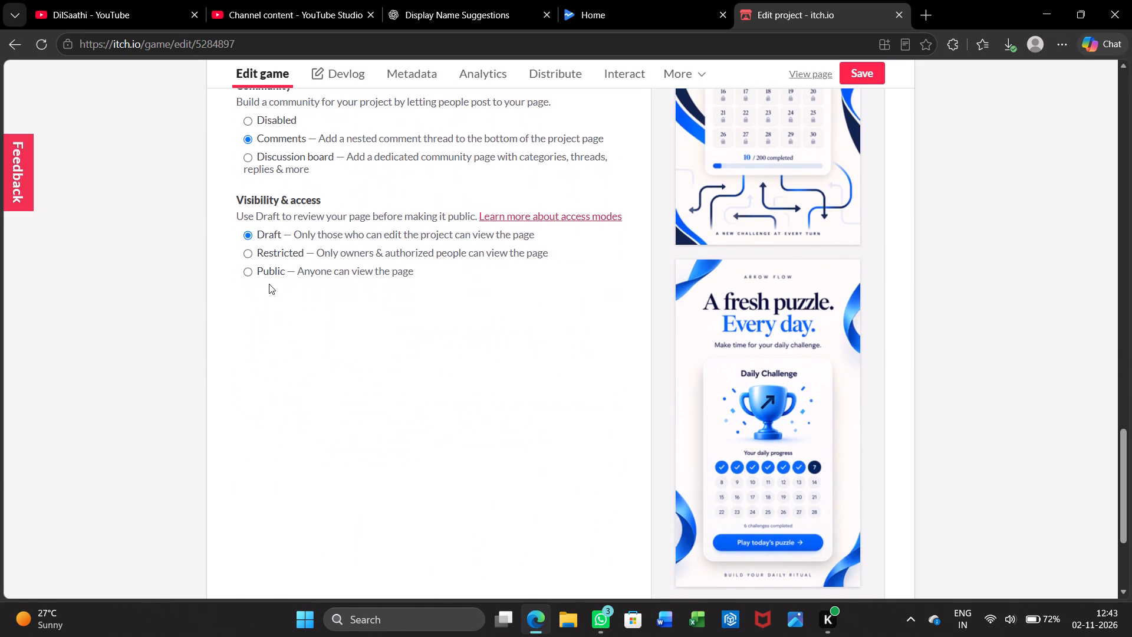
pyautogui.click(249, 272)
pyautogui.scroll(-2, 374, 352)
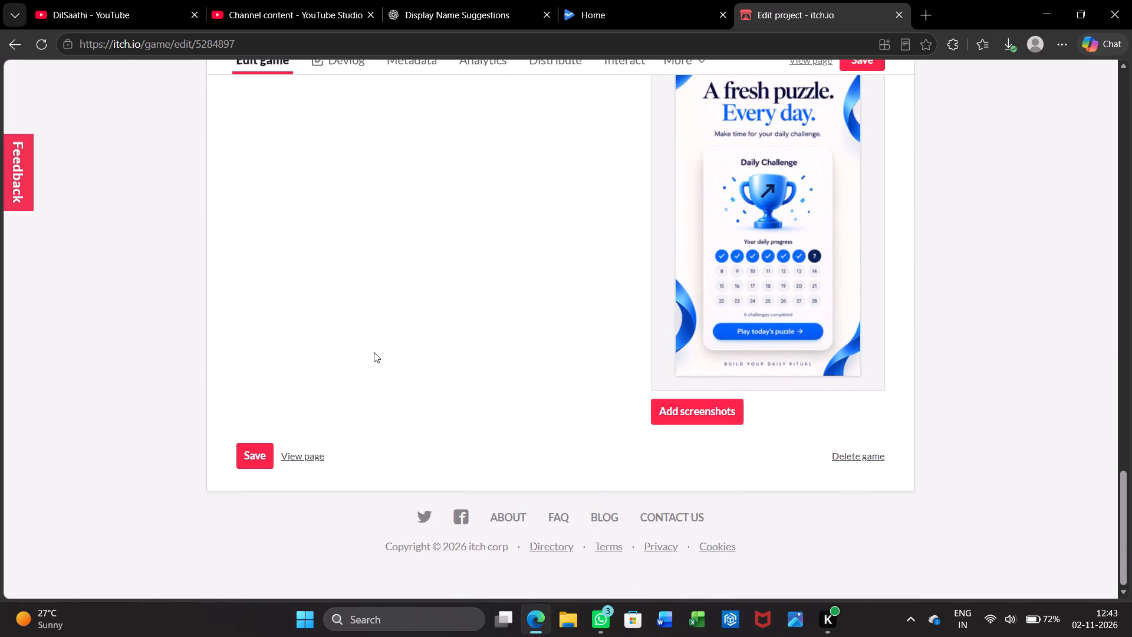
pyautogui.scroll(1, 374, 357)
pyautogui.click(497, 190)
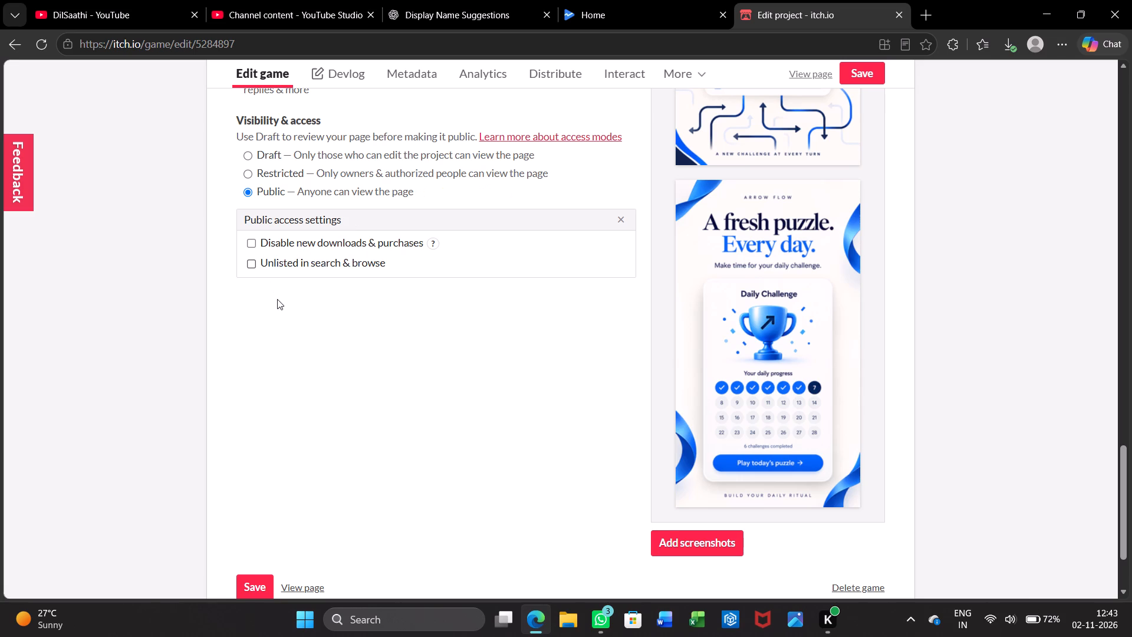
pyautogui.scroll(-1, 277, 299)
pyautogui.click(255, 498)
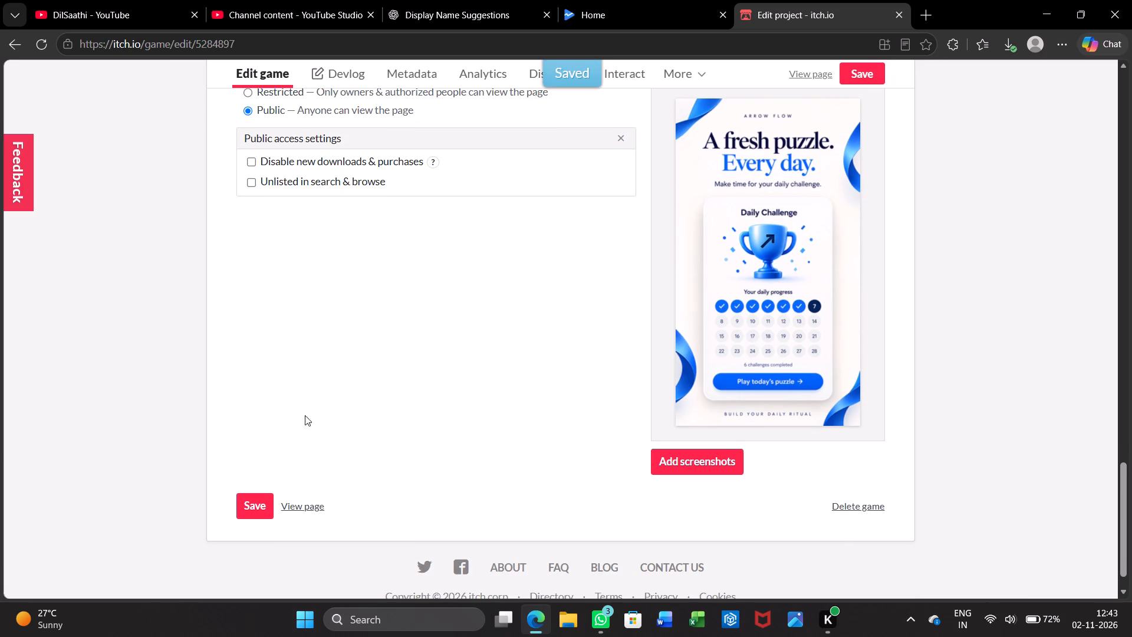
# Return to the Creator Dashboard and check the project's listing and publication status.
pyautogui.hscroll(7, 159, 362)
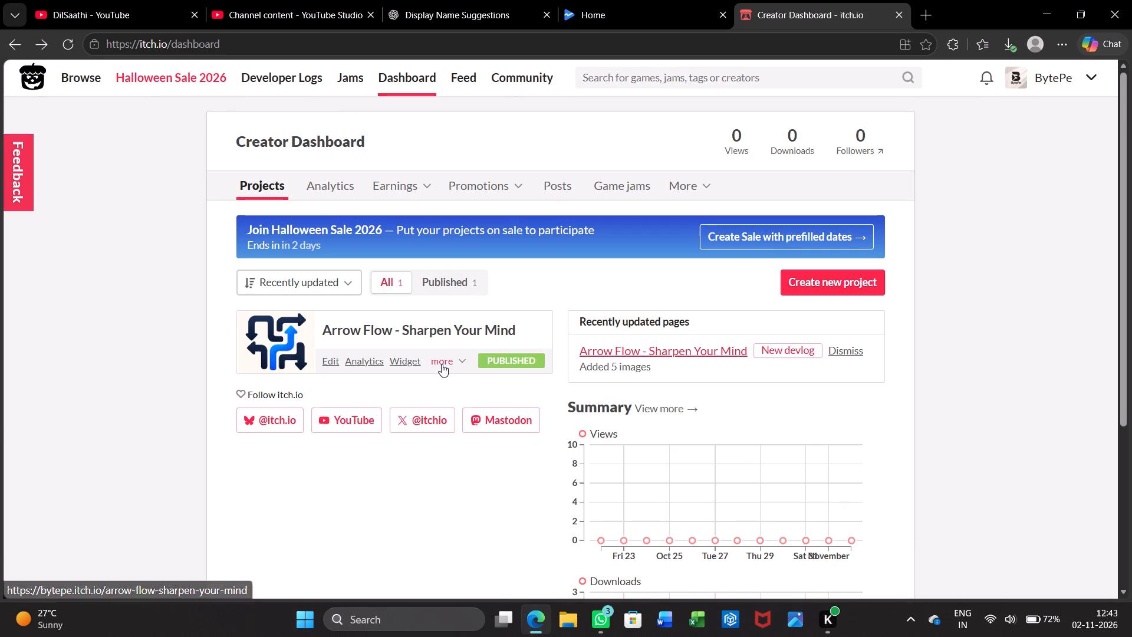
pyautogui.scroll(-1, 424, 437)
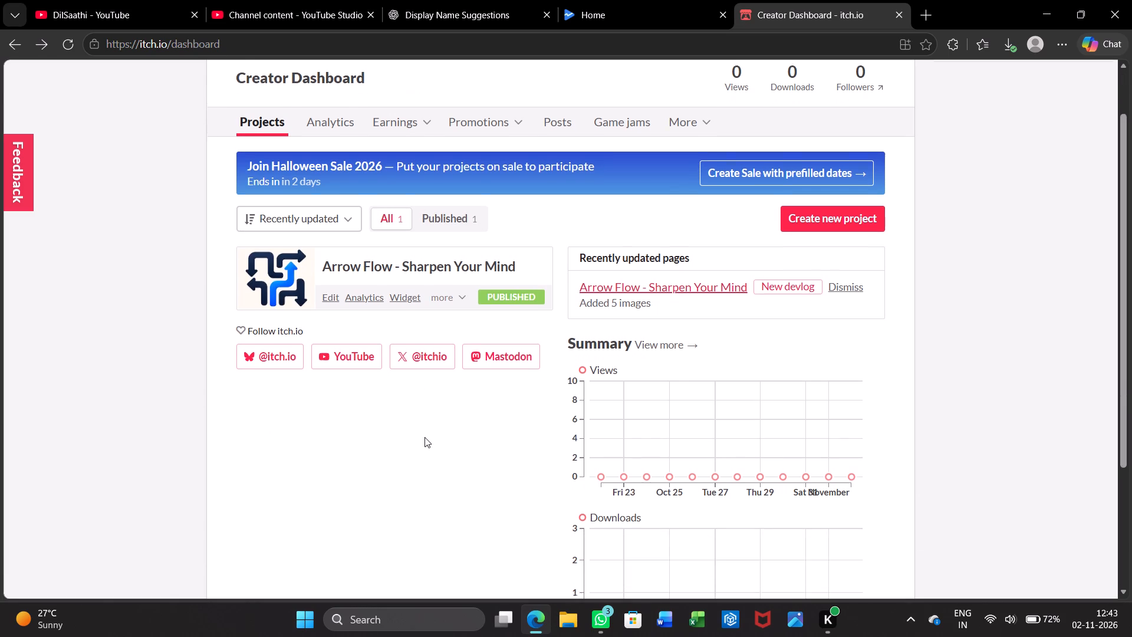
pyautogui.scroll(2, 424, 437)
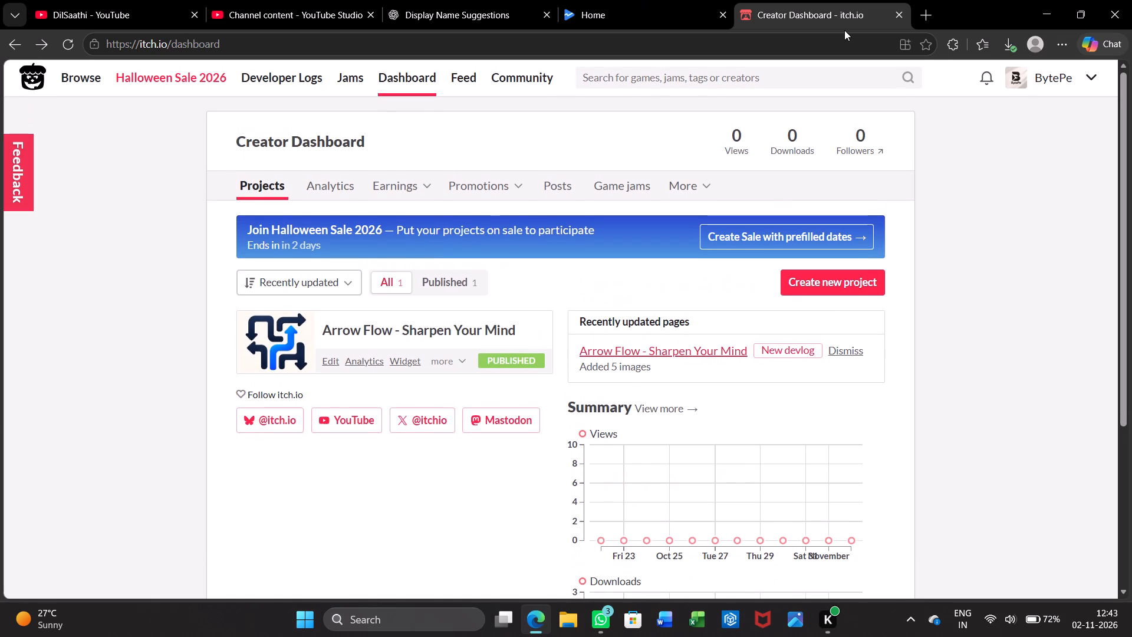
# Open the earnings Payouts page and start connecting a PayPal account as the payout destination.
pyautogui.click(389, 187)
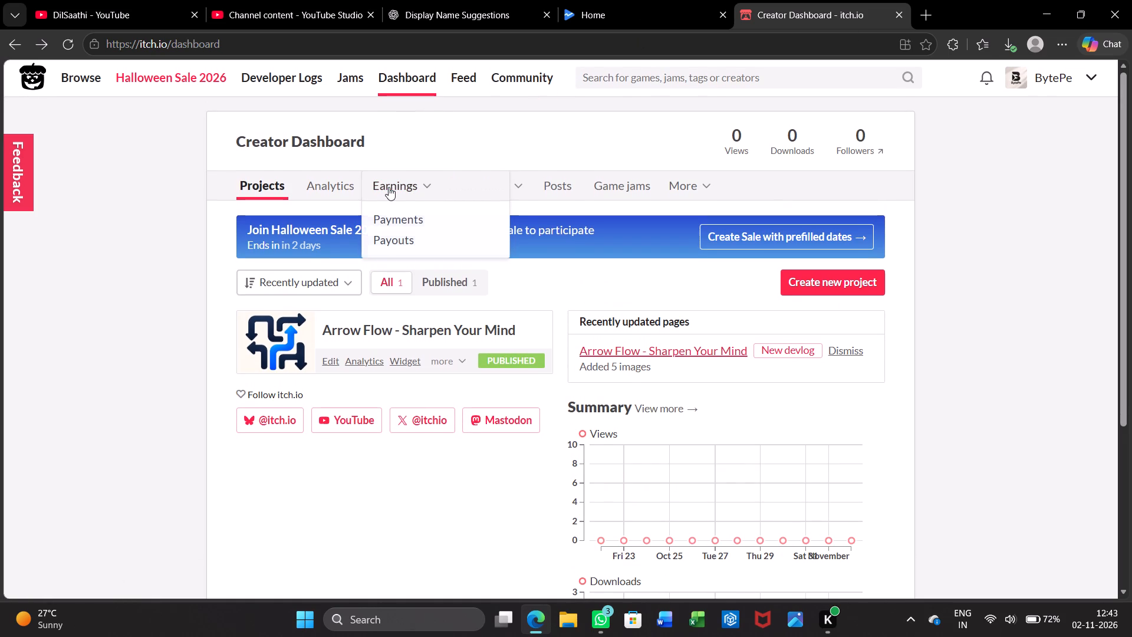
pyautogui.click(414, 225)
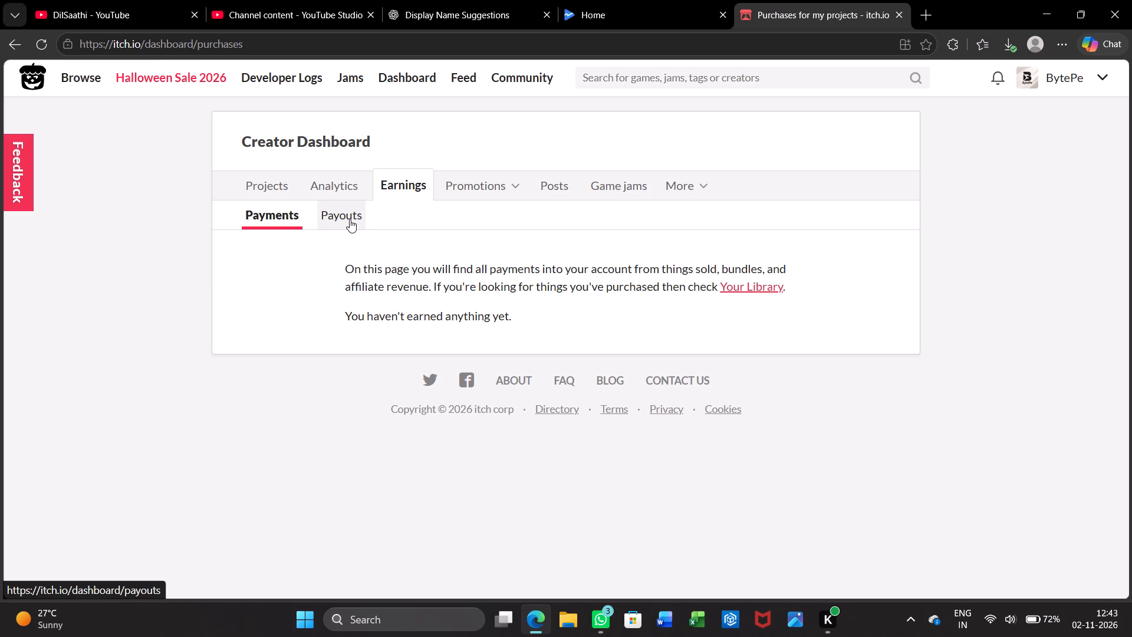
pyautogui.click(350, 219)
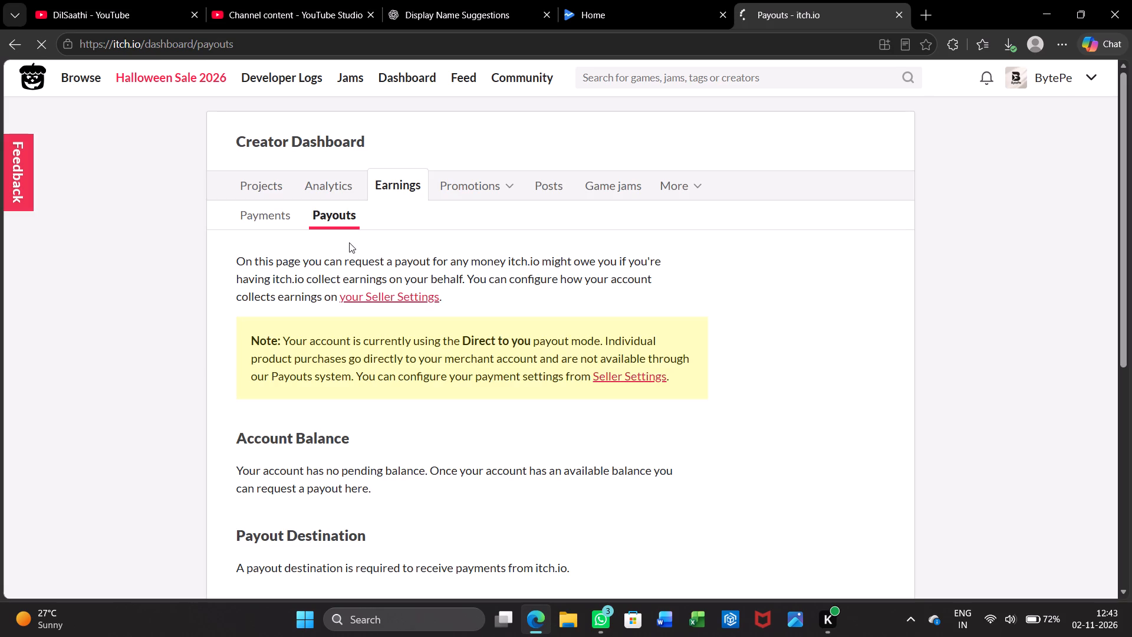
pyautogui.scroll(-2, 403, 359)
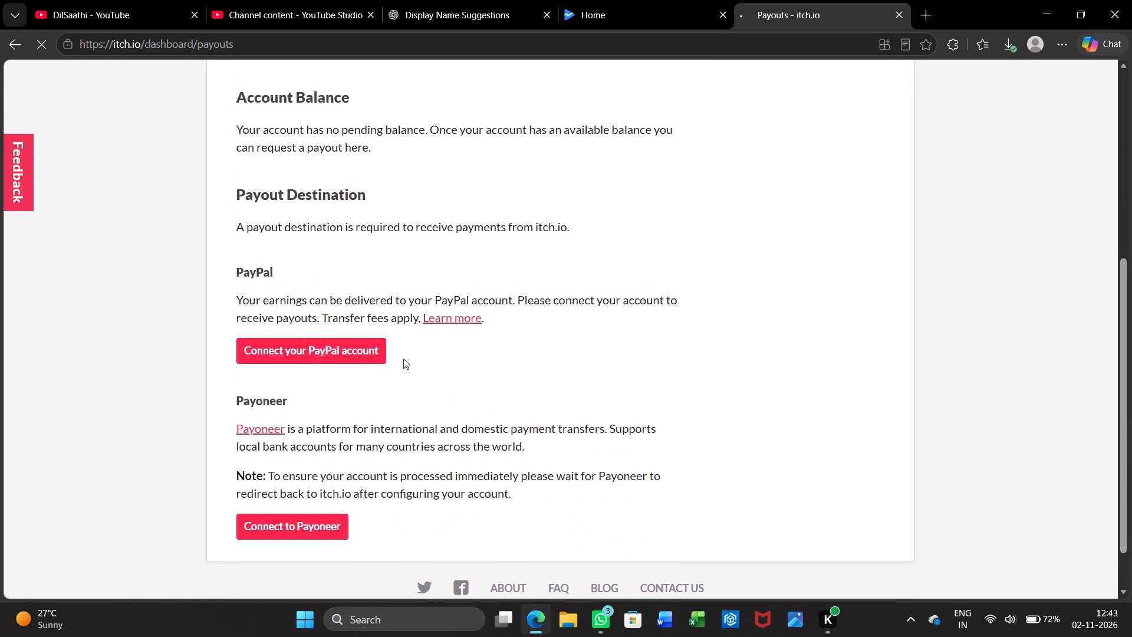
pyautogui.click(352, 344)
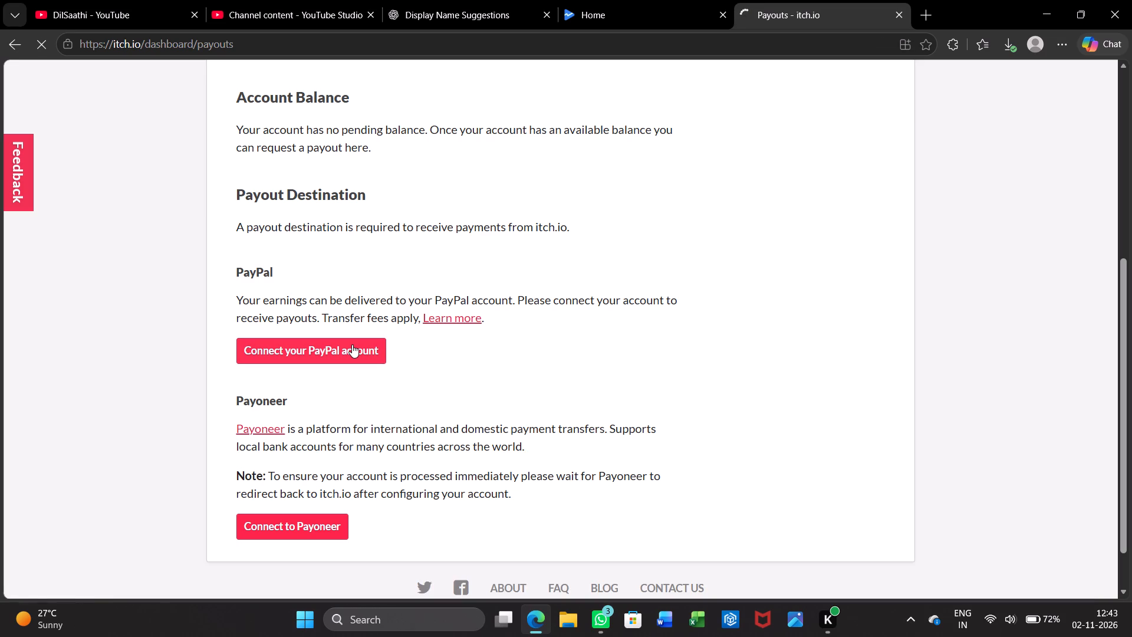